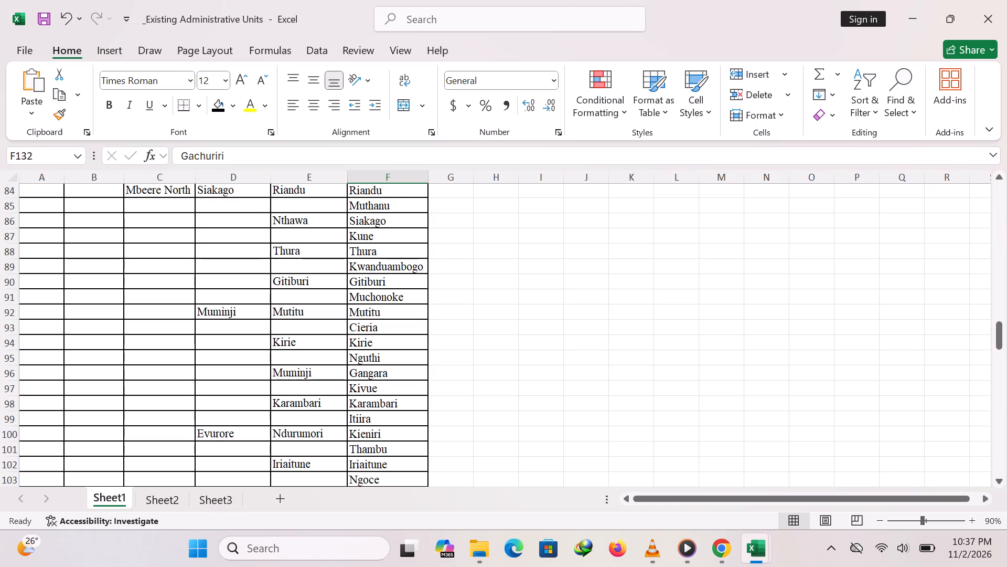
# Examine the existing units list from Mbeere North through Mwea, focusing on the Mbeere South divisions, locations and sub-locations.
pyautogui.scroll(-5, 301, 259)
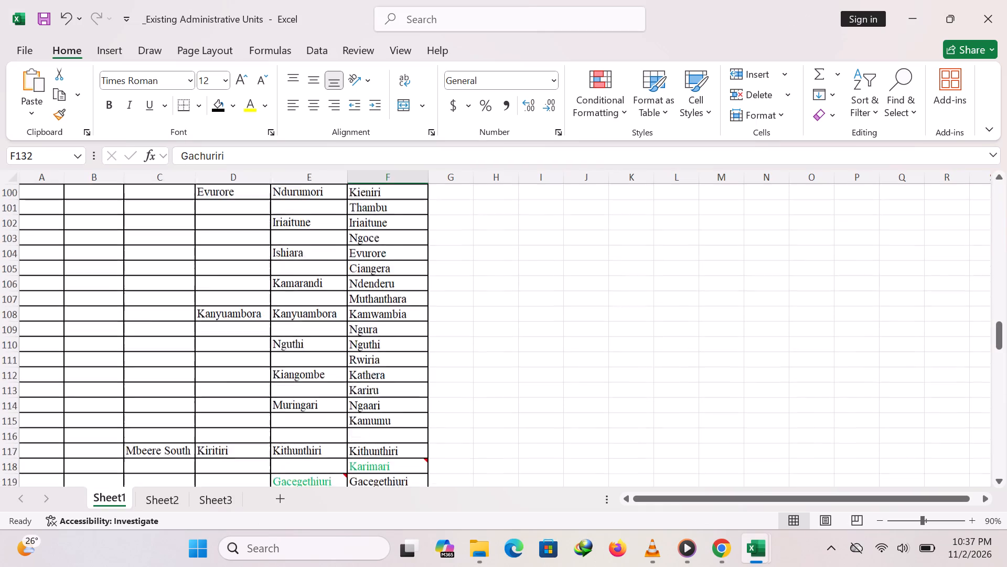
pyautogui.scroll(-2, 301, 259)
pyautogui.scroll(1, 301, 259)
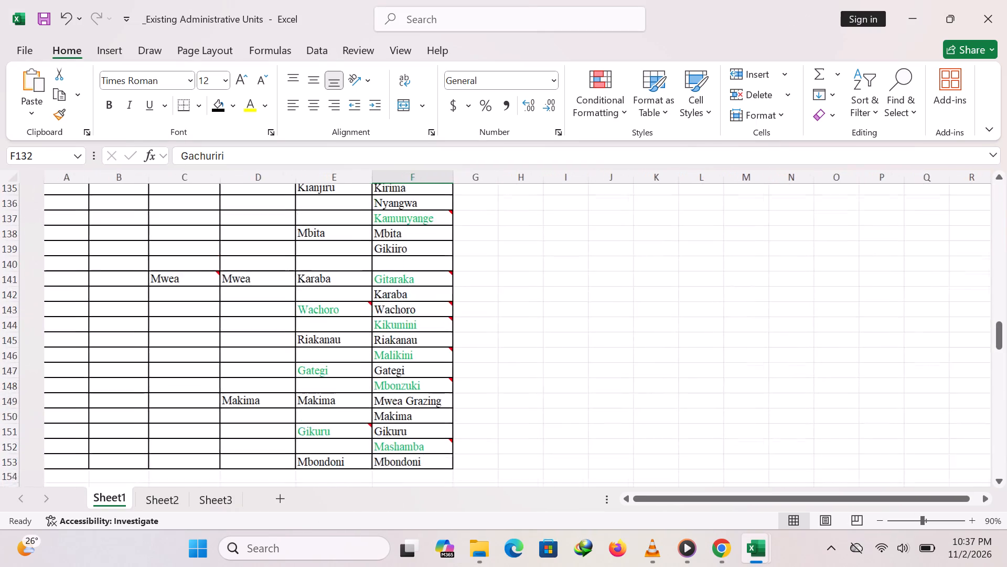
pyautogui.scroll(1, 301, 259)
pyautogui.hscroll(1, 301, 259)
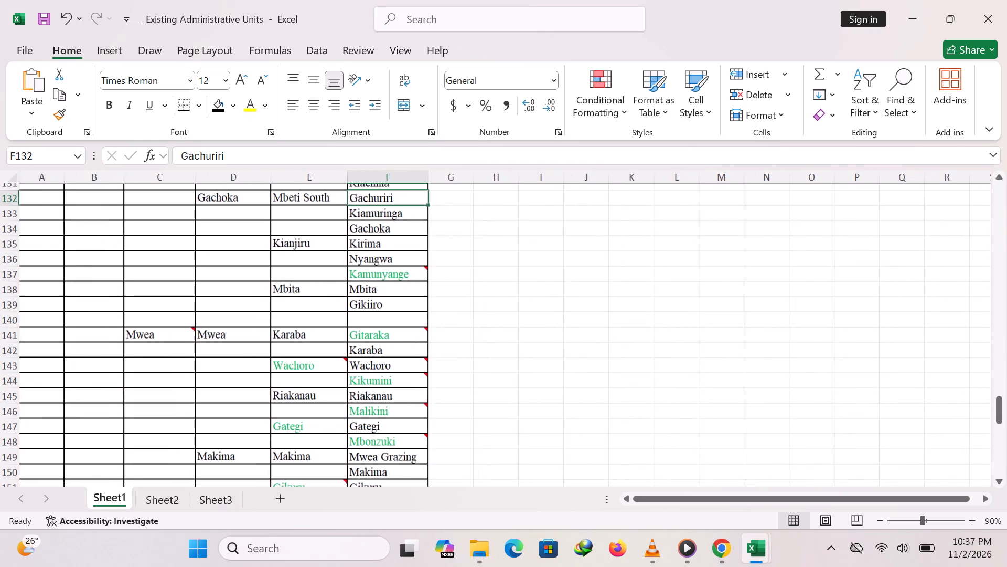
pyautogui.hscroll(1, 301, 259)
pyautogui.scroll(2, 301, 259)
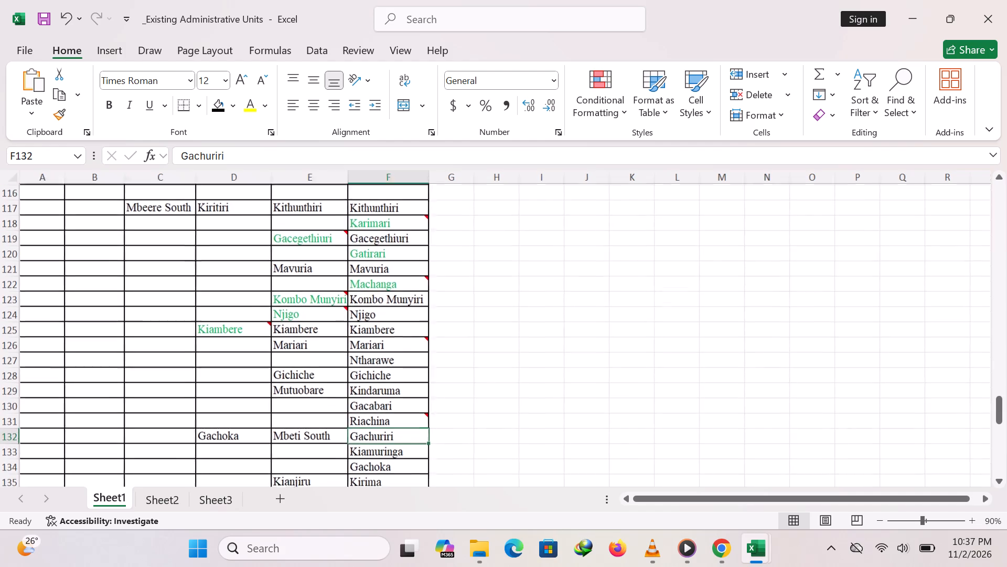
pyautogui.scroll(2, 301, 259)
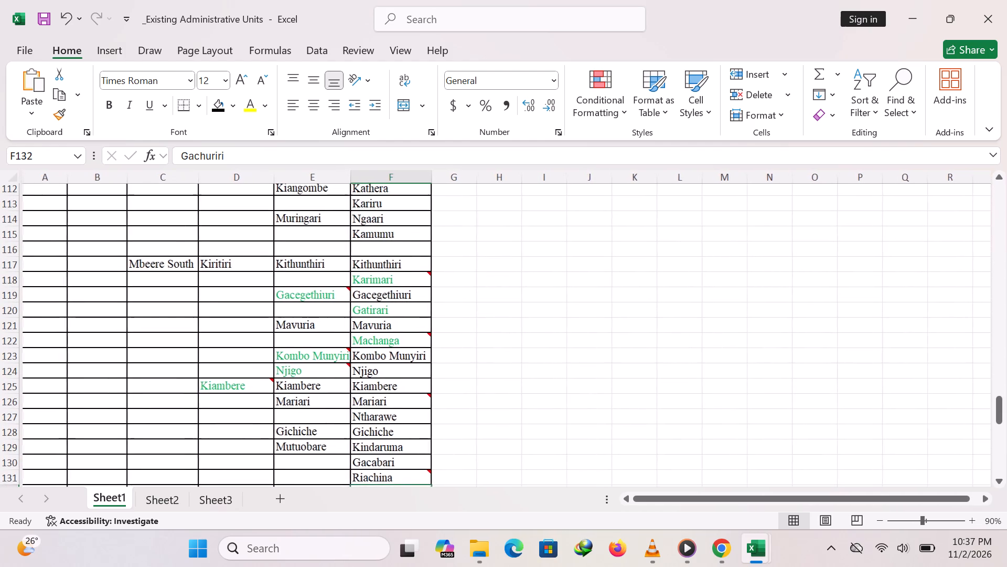
pyautogui.scroll(2, 301, 259)
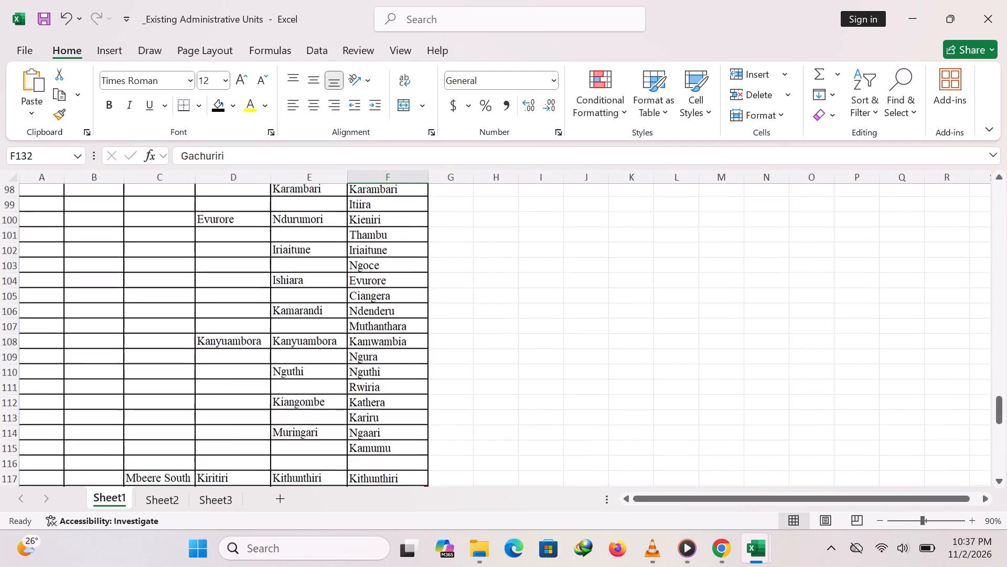
pyautogui.hscroll(1, 301, 259)
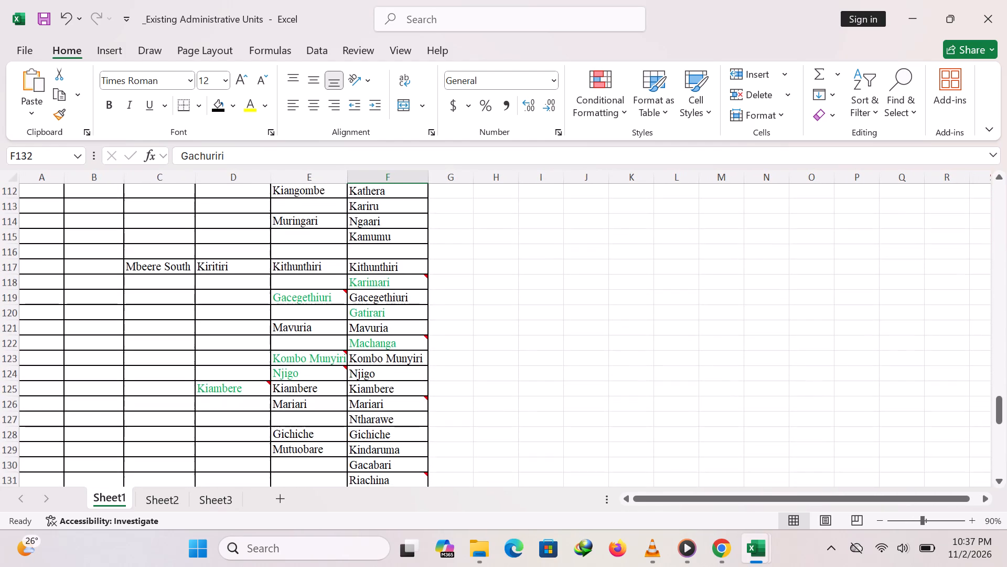
pyautogui.hscroll(1, 301, 259)
pyautogui.scroll(-2, 301, 259)
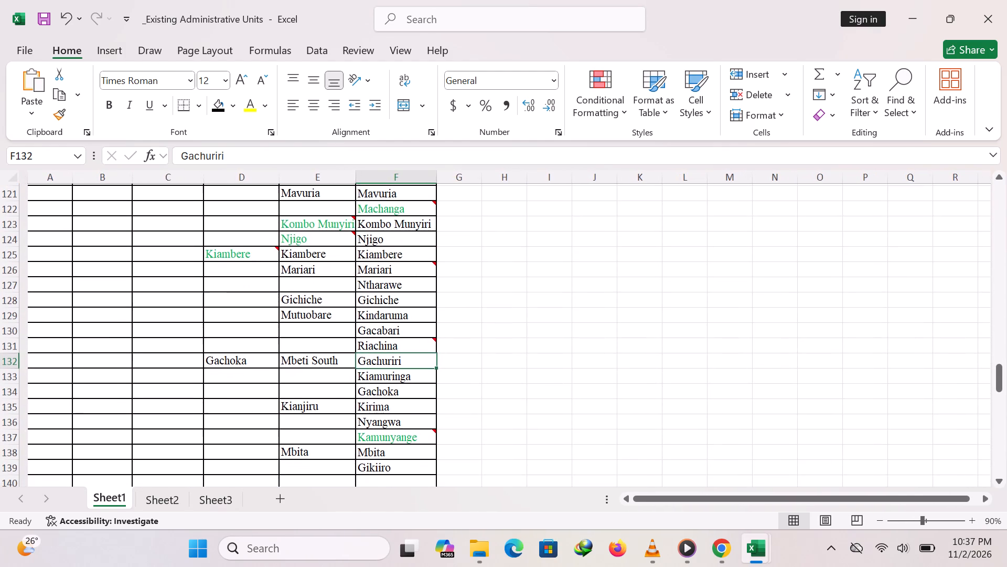
pyautogui.scroll(-2, 301, 259)
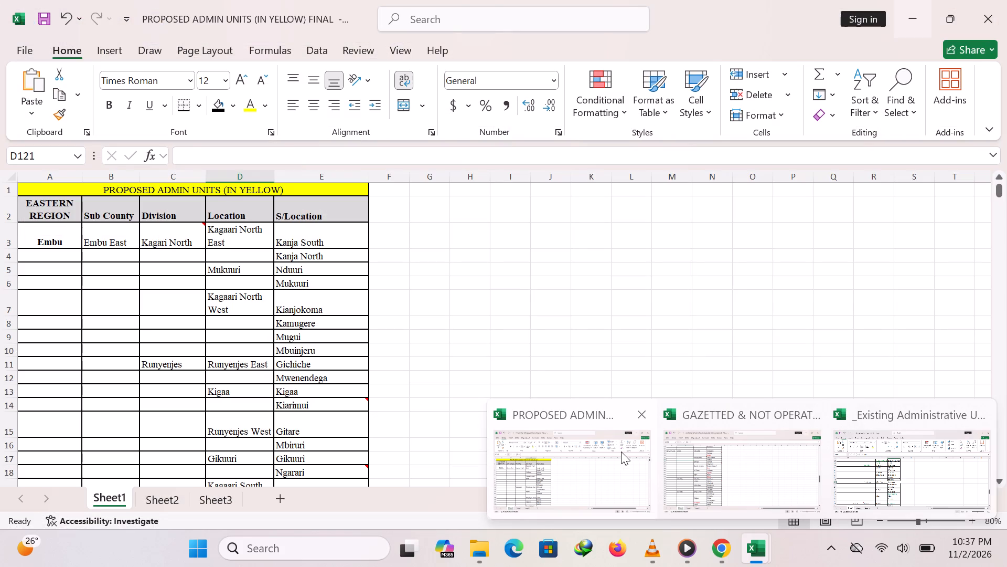
# Switch to the PROPOSED ADMIN UNITS (IN YELLOW) FINAL workbook and examine its Gachoka division rows, down to sub-location Nyangwa.
pyautogui.click(621, 451)
pyautogui.scroll(-6, 414, 379)
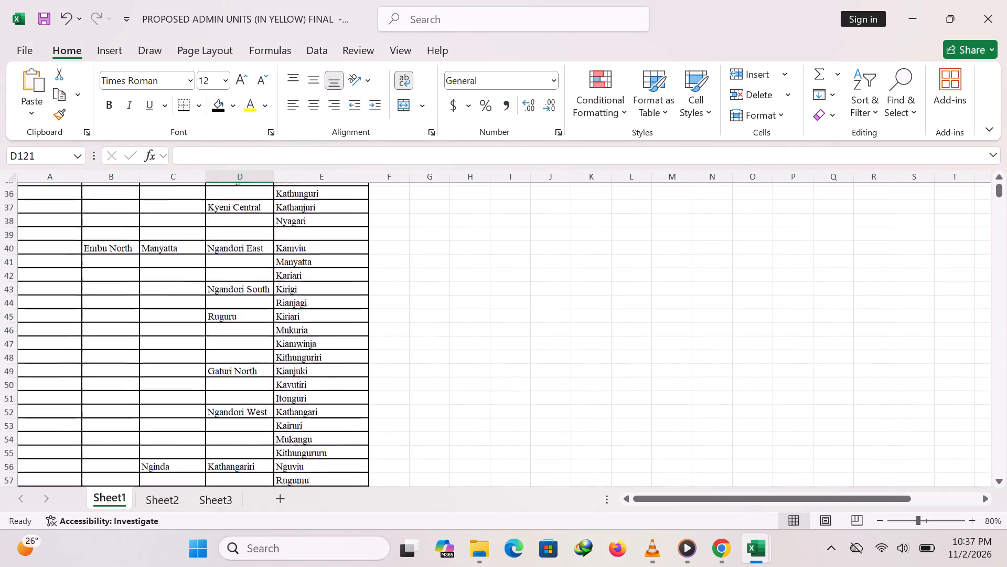
pyautogui.scroll(-5, 414, 379)
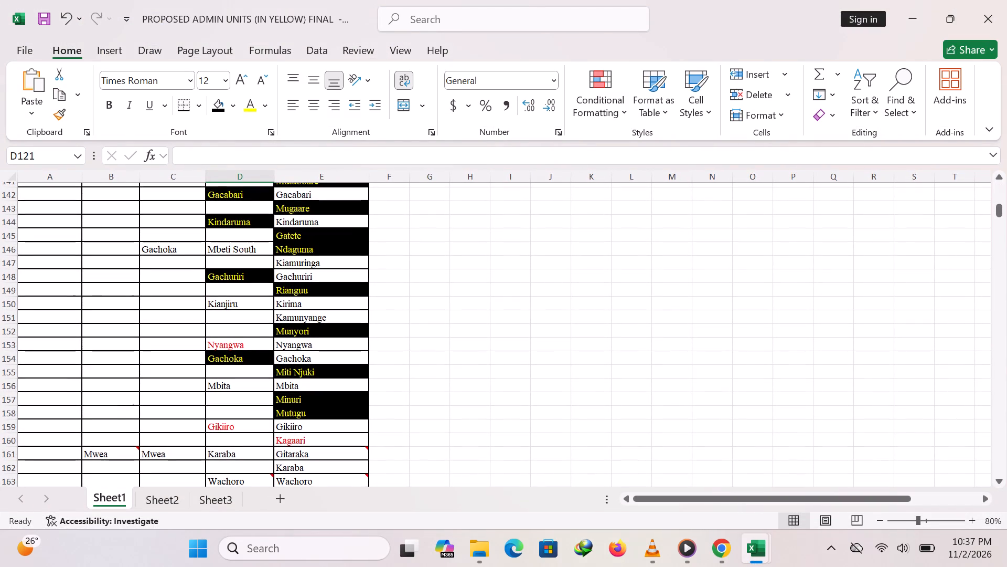
pyautogui.click(319, 345)
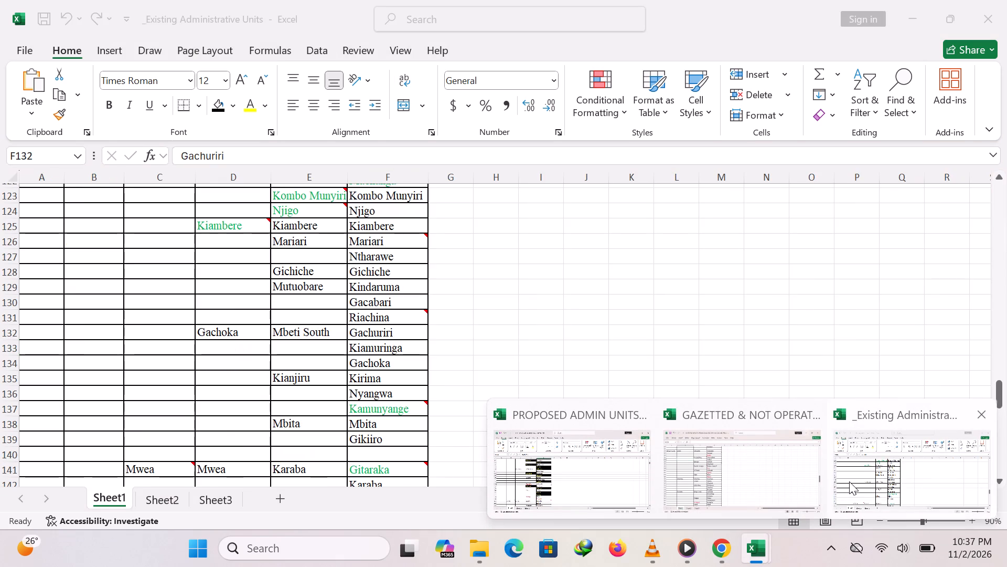
# Switch to the _Existing Administrative Units workbook and copy the Gachoka division block D132:F139, from Gachoka to Gikiiro.
pyautogui.click(849, 481)
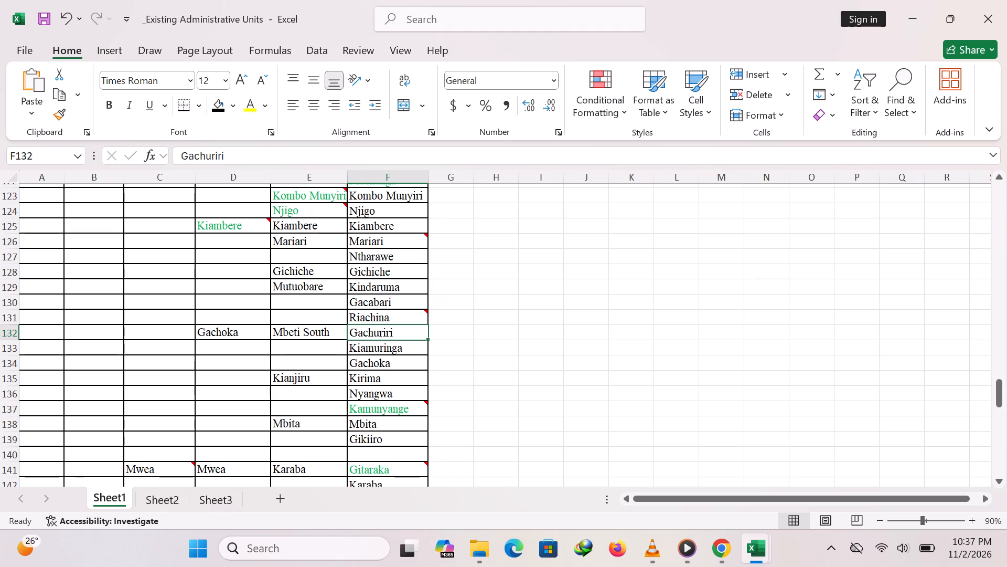
pyautogui.moveTo(238, 334); pyautogui.dragTo(377, 393)
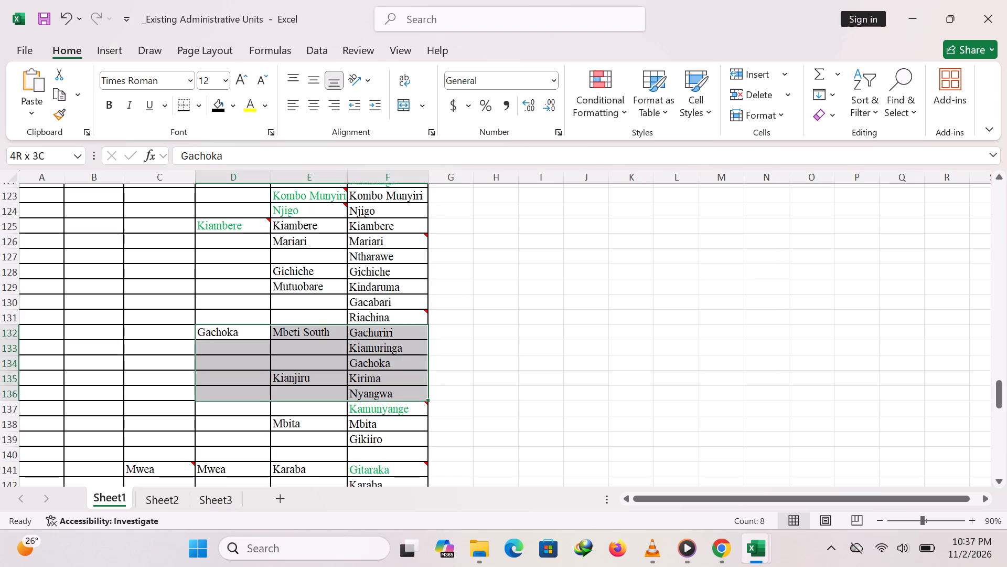
pyautogui.moveTo(377, 393); pyautogui.dragTo(390, 437)
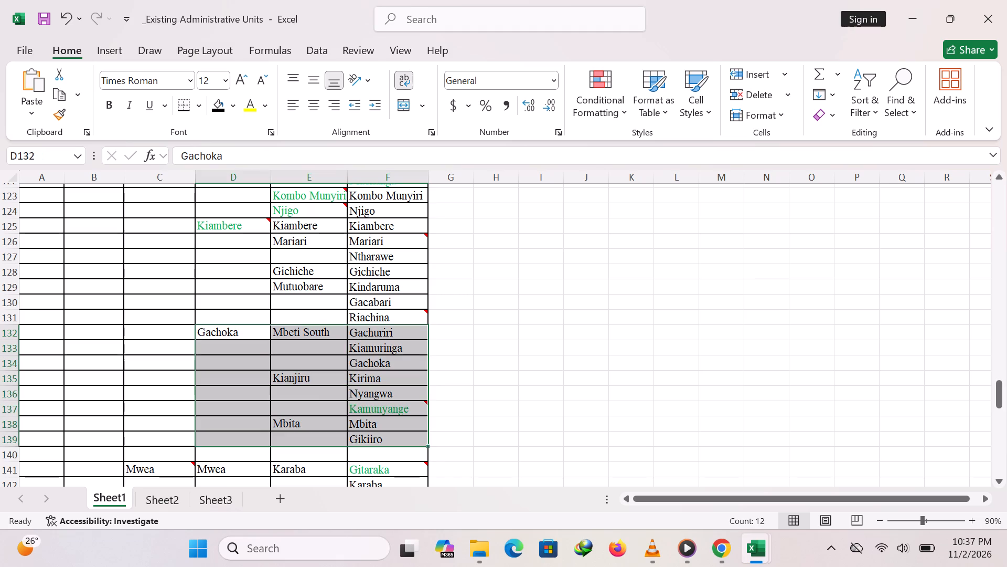
pyautogui.click(370, 425)
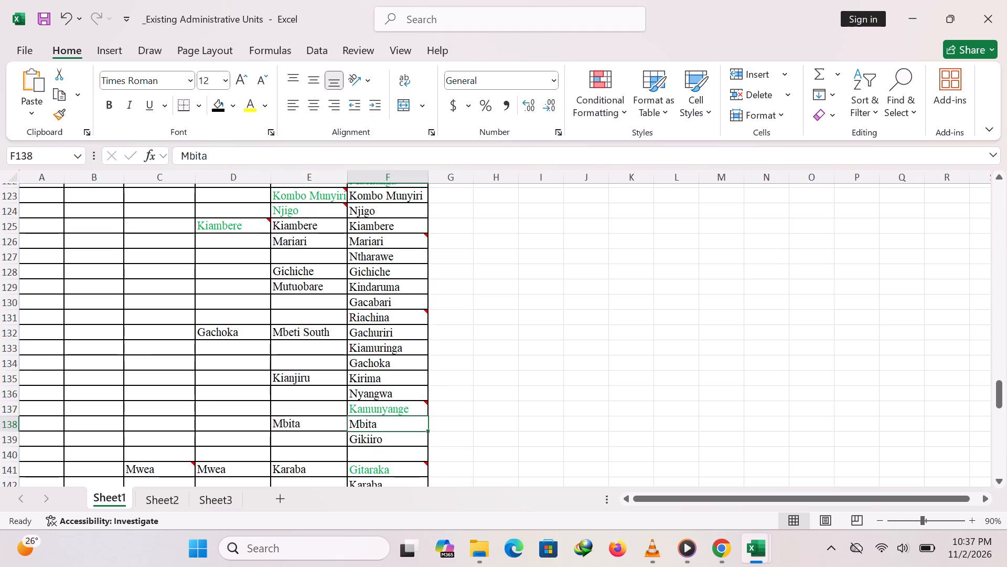
pyautogui.moveTo(210, 332); pyautogui.dragTo(219, 333)
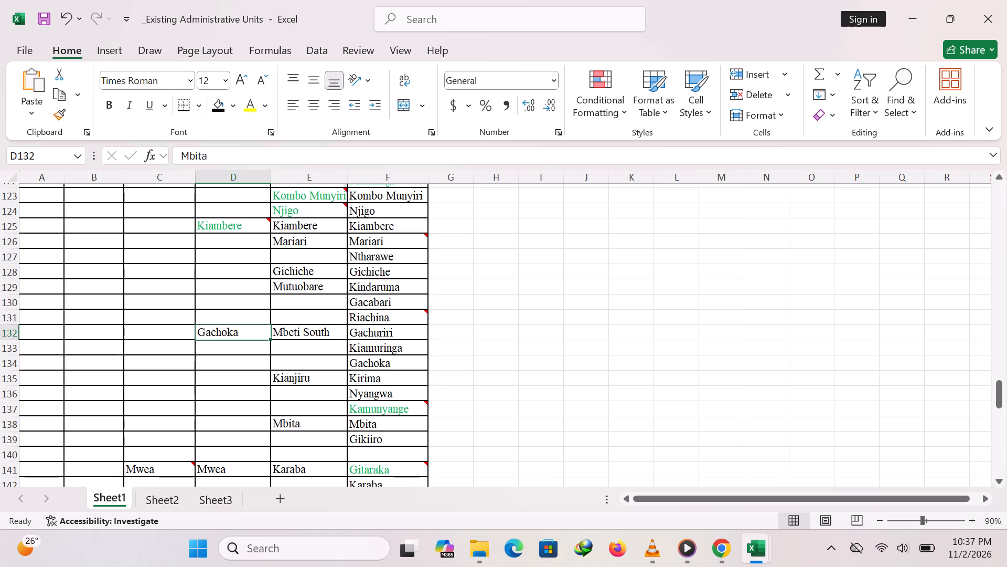
pyautogui.moveTo(219, 333); pyautogui.dragTo(380, 424)
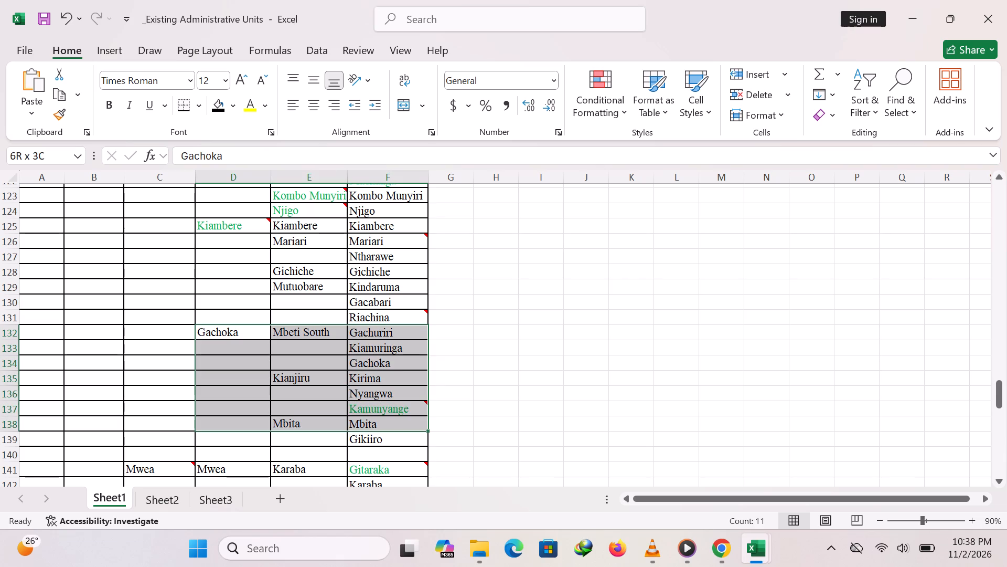
pyautogui.moveTo(380, 424); pyautogui.dragTo(380, 434)
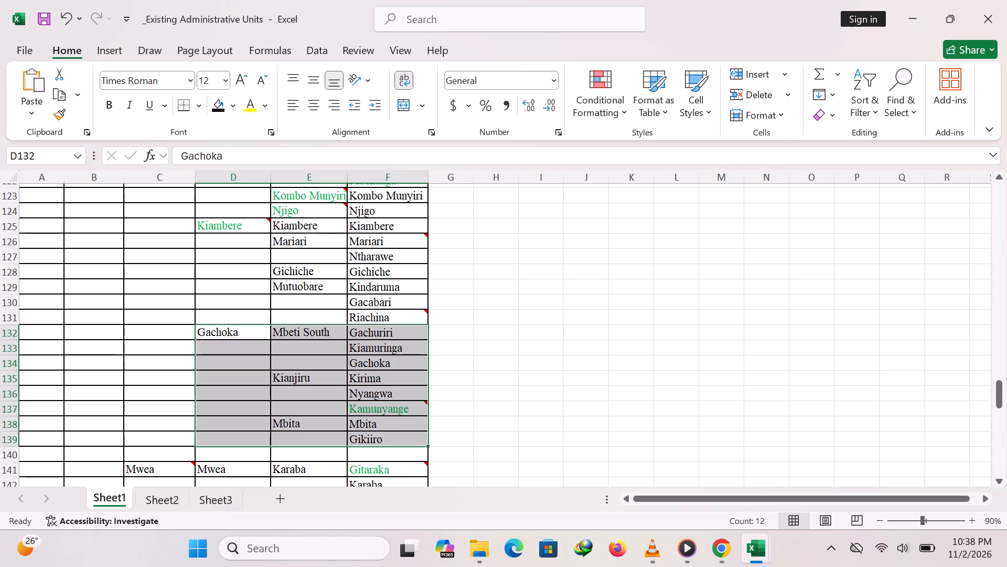
pyautogui.hotkey('ctrl', 'c')
pyautogui.moveTo(380, 434); pyautogui.dragTo(461, 411)
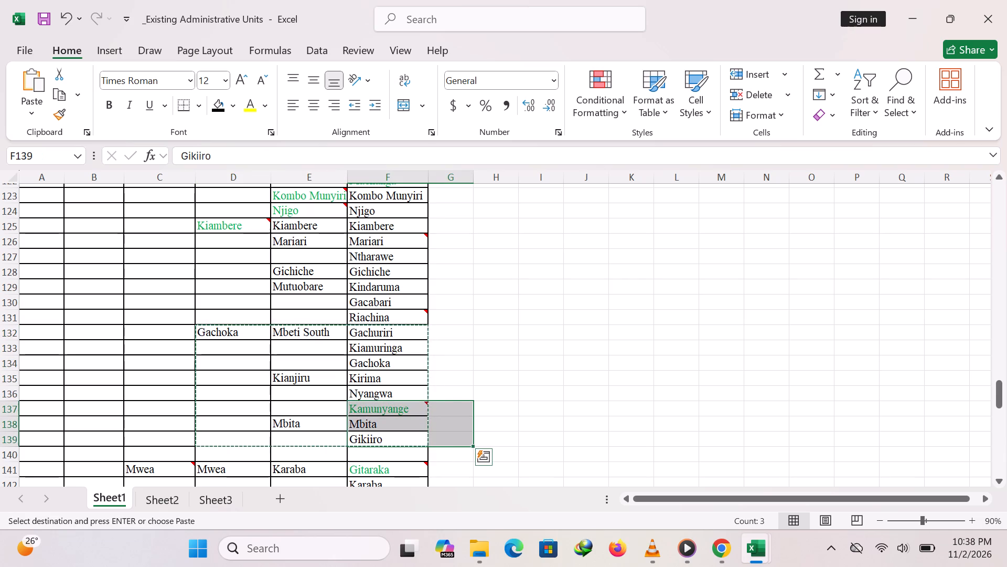
pyautogui.click(508, 383)
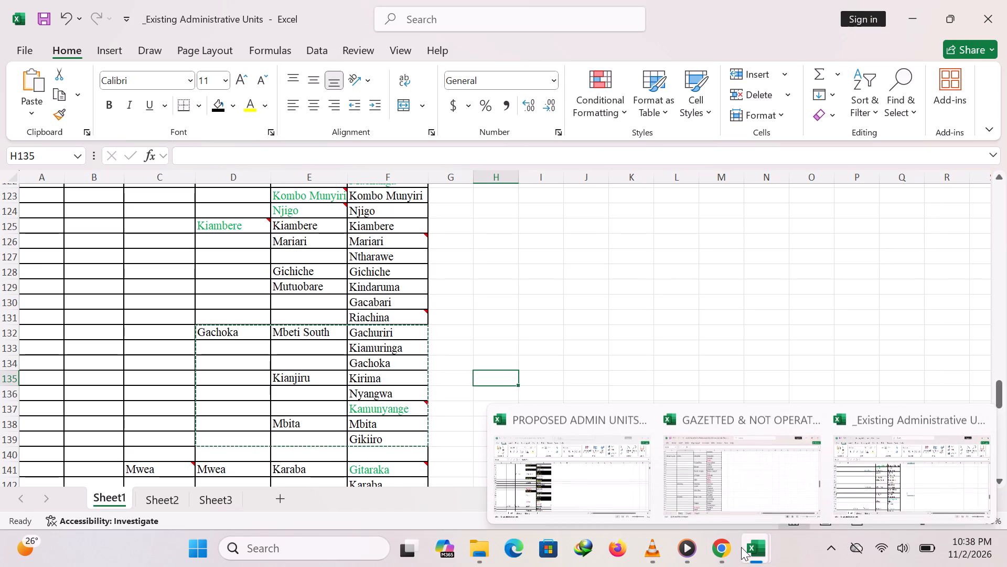
# Switch back to the PROPOSED ADMIN UNITS (IN YELLOW) FINAL workbook.
pyautogui.click(601, 474)
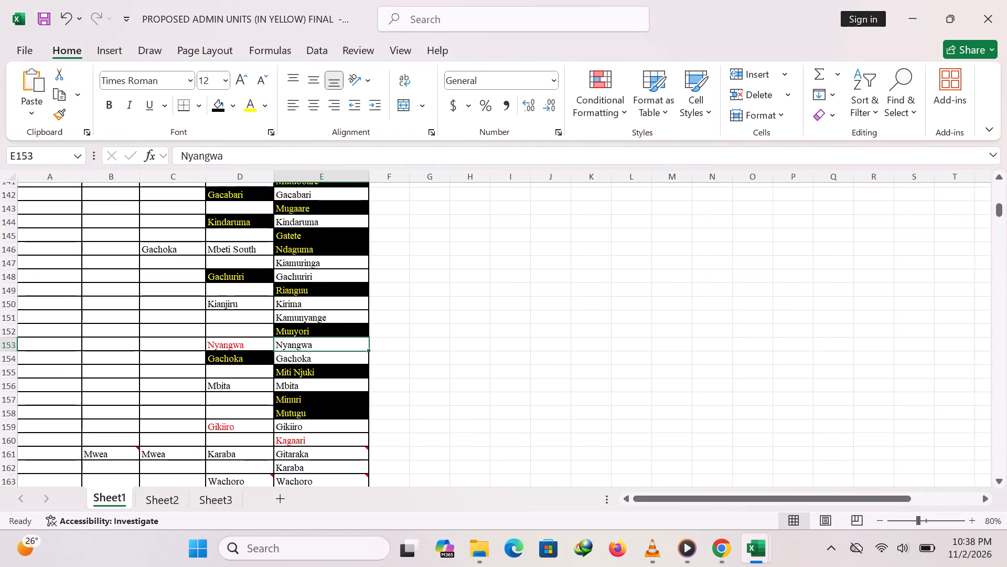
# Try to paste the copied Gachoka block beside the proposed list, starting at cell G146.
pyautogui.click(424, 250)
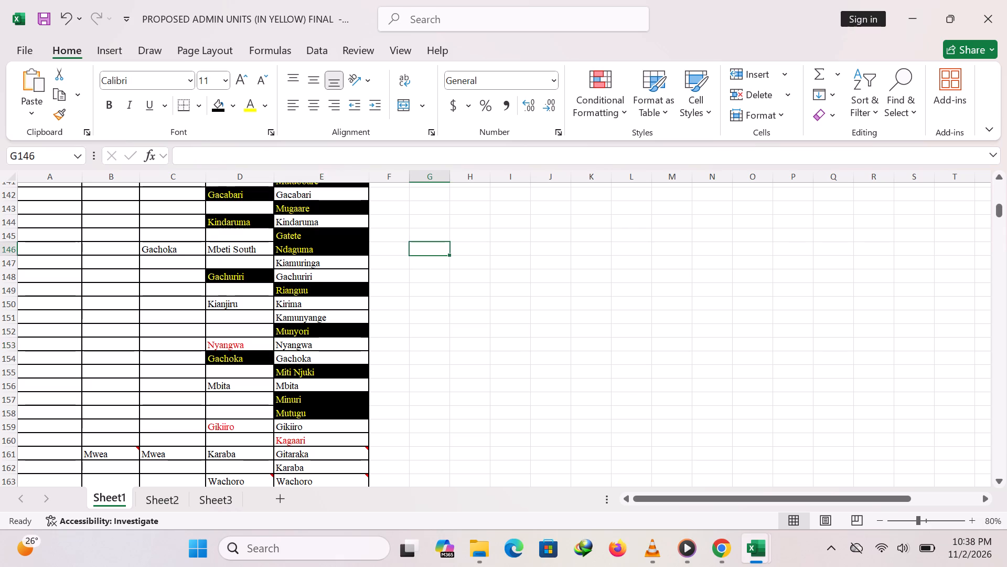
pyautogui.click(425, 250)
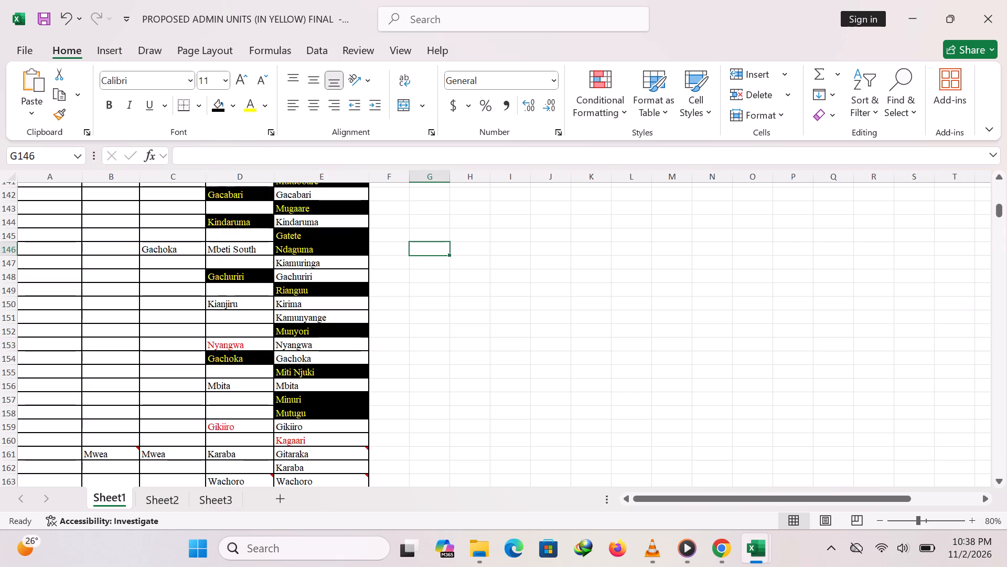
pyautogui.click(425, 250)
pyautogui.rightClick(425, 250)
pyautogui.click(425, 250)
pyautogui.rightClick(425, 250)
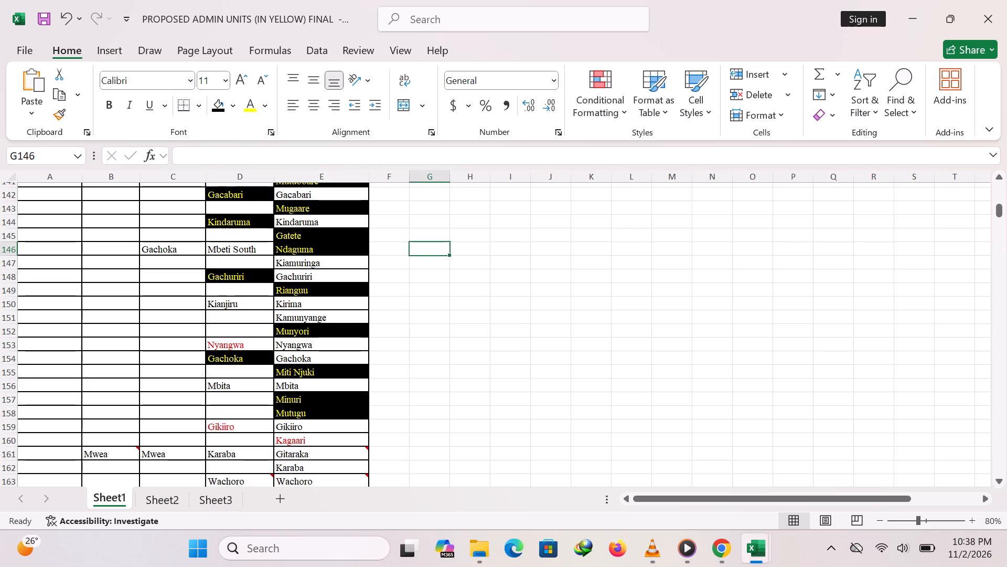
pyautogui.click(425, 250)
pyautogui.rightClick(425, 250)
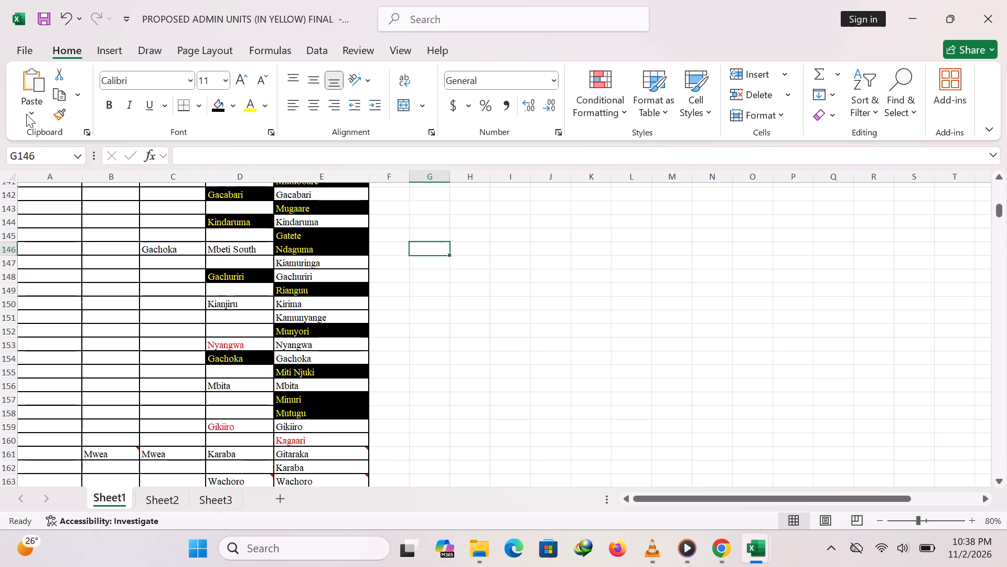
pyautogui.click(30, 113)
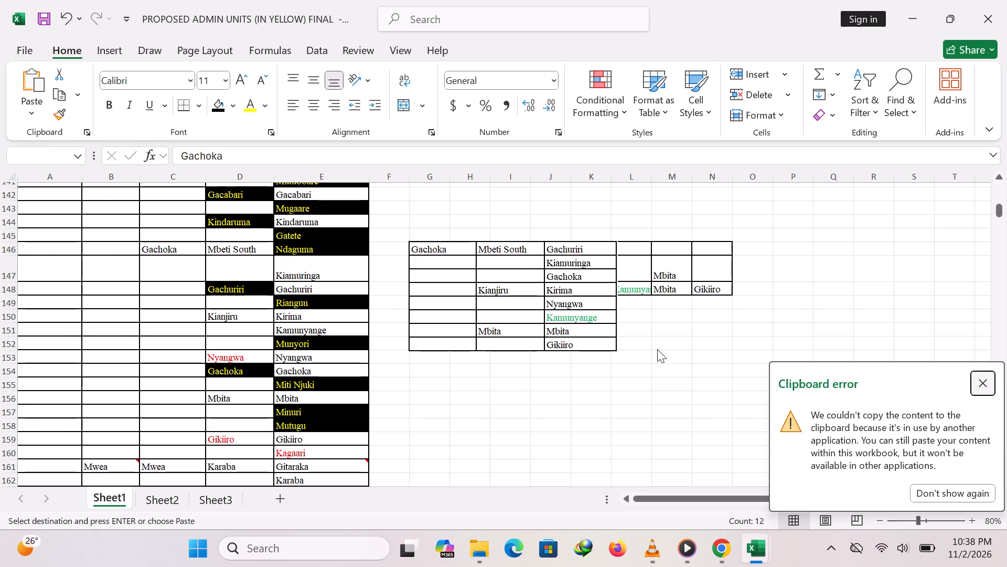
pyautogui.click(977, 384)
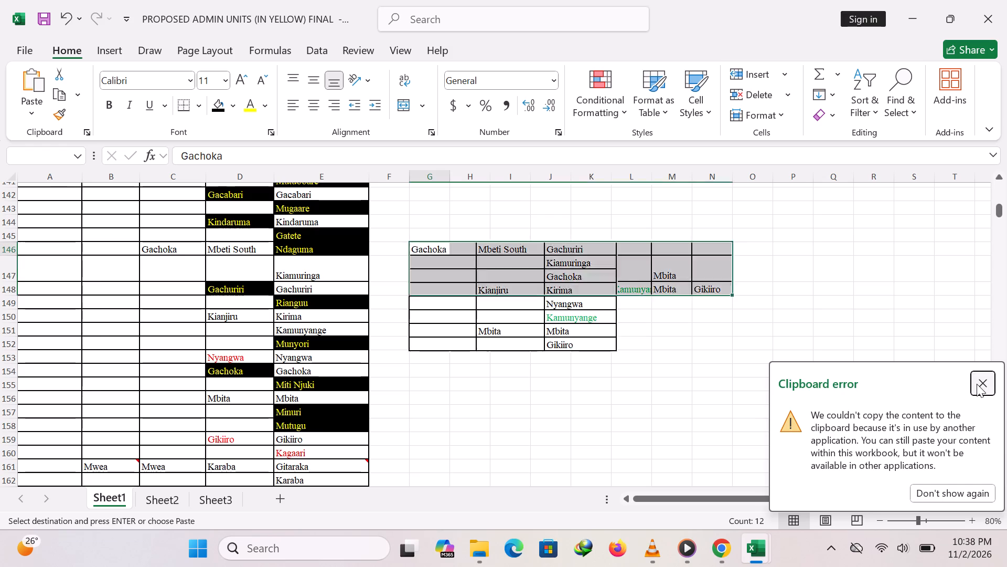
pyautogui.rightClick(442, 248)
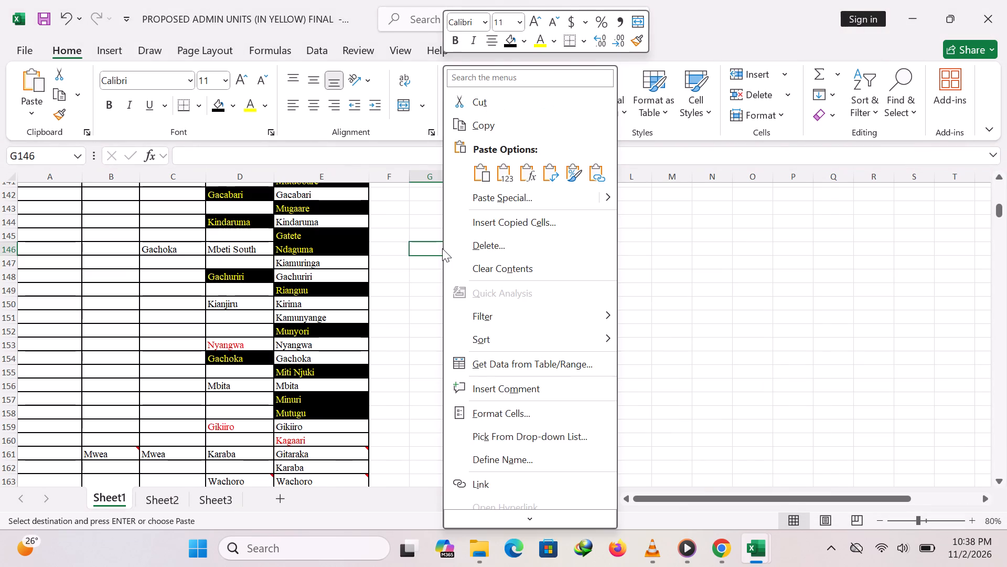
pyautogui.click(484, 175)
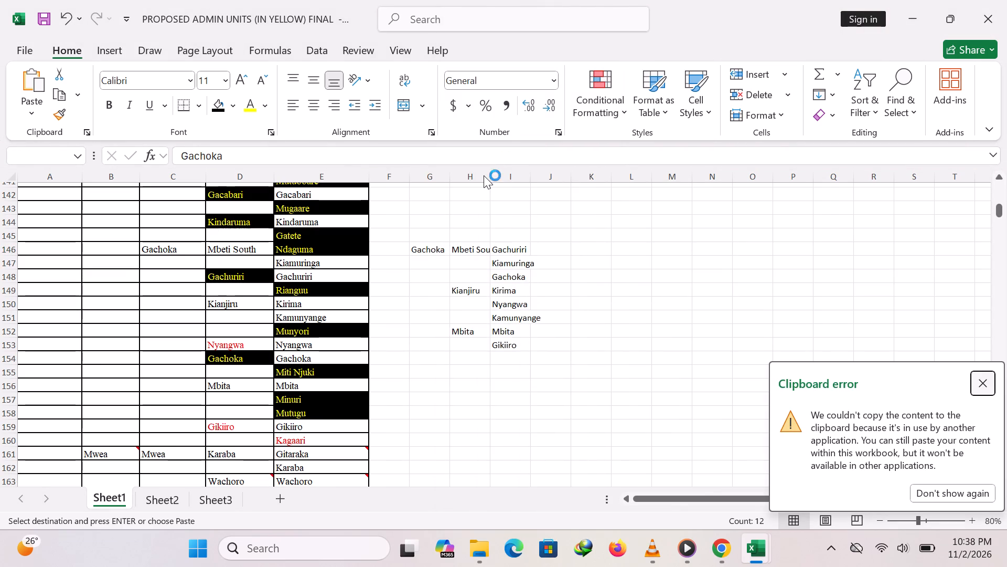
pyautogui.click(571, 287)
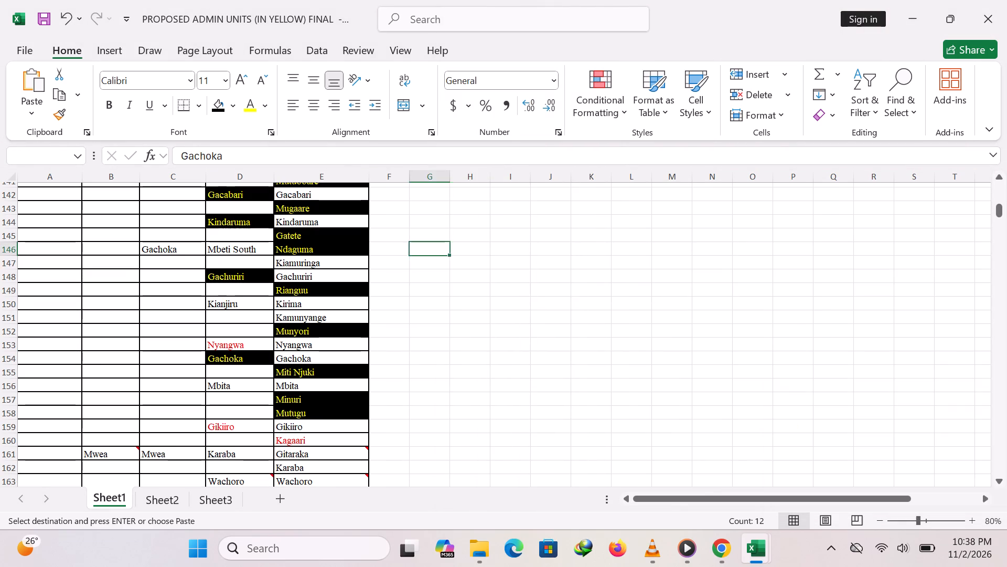
# Paste the copied Gachoka block with its formatting beside the proposed list, starting at cell G147.
pyautogui.click(445, 260)
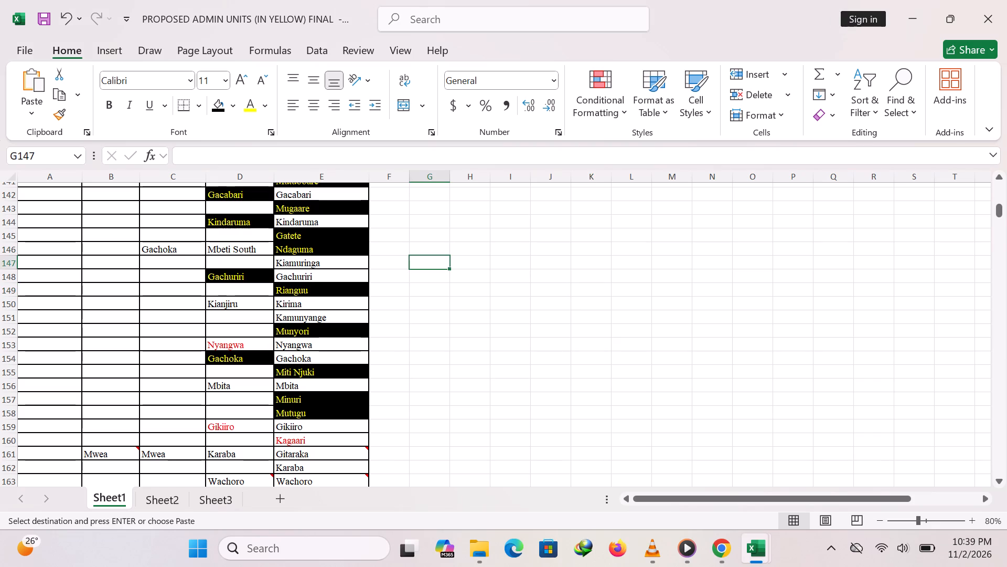
pyautogui.hotkey('ctrl', 'v')
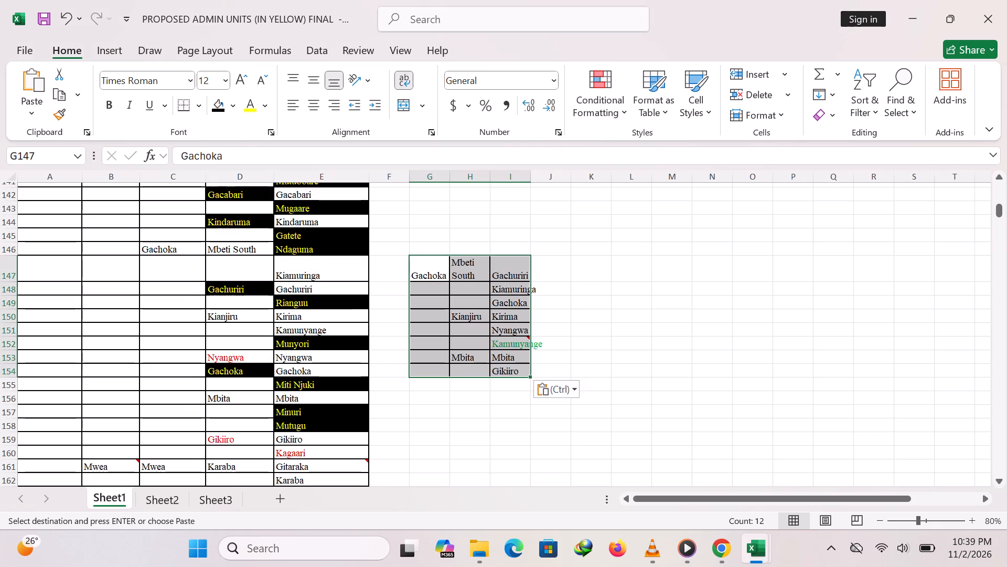
pyautogui.click(567, 302)
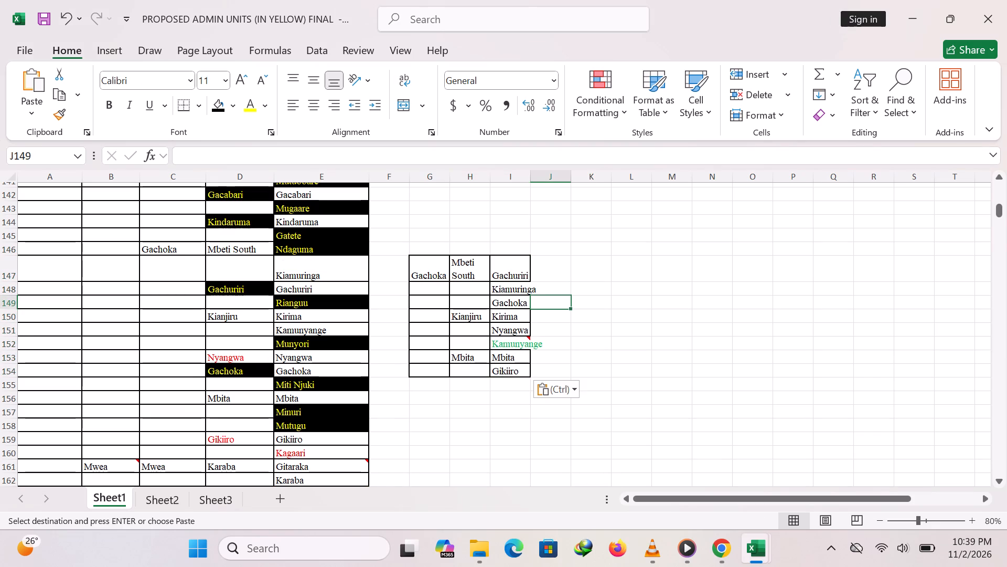
pyautogui.click(529, 375)
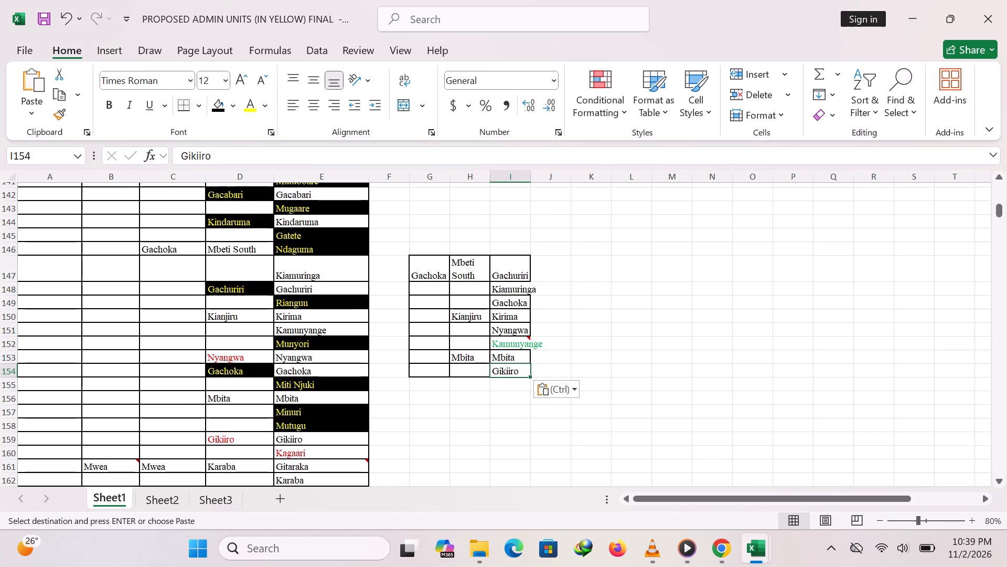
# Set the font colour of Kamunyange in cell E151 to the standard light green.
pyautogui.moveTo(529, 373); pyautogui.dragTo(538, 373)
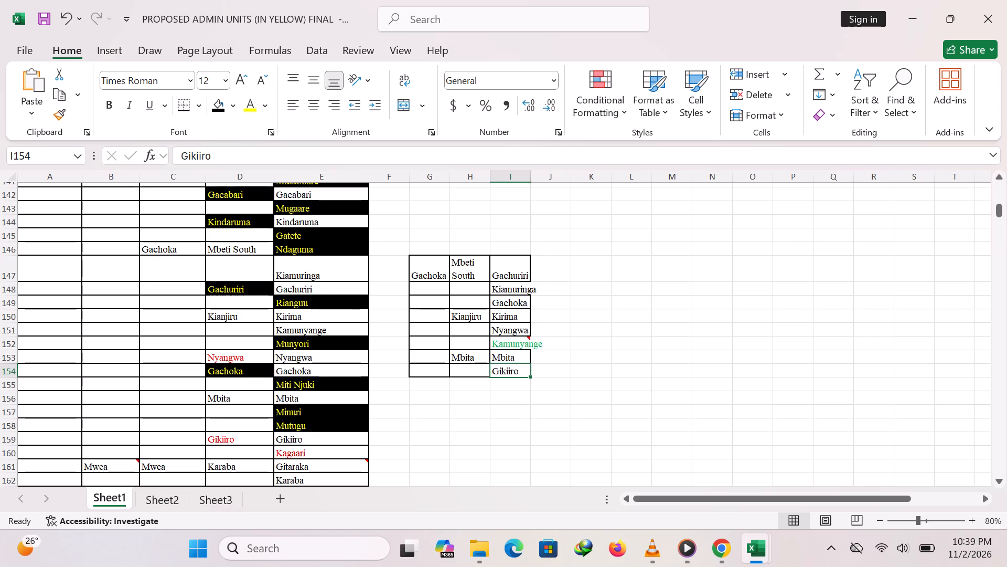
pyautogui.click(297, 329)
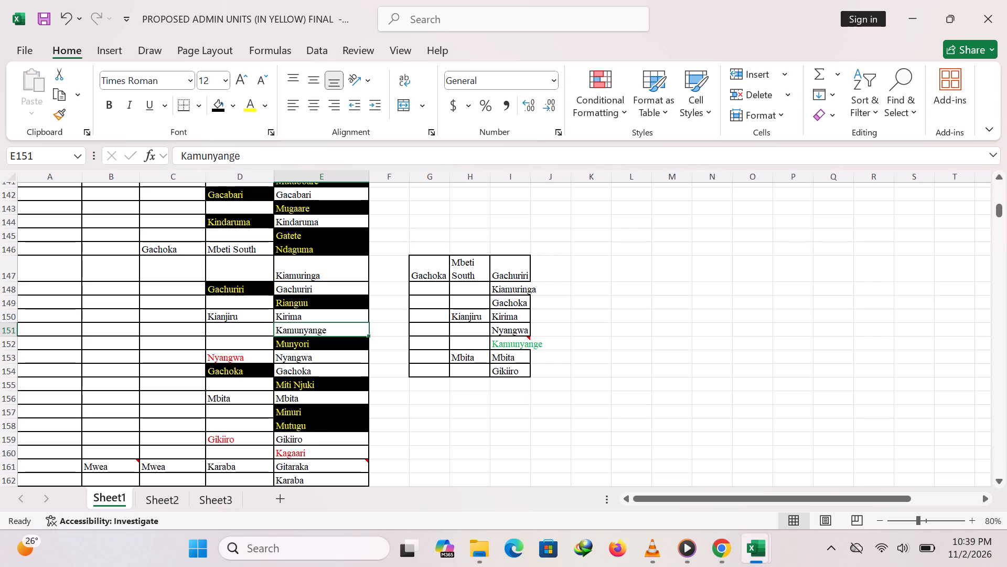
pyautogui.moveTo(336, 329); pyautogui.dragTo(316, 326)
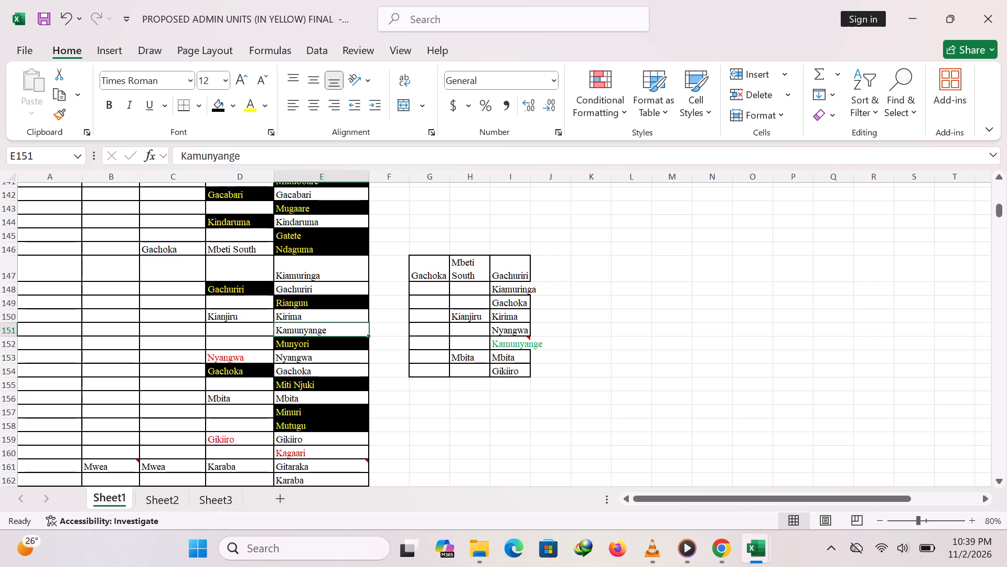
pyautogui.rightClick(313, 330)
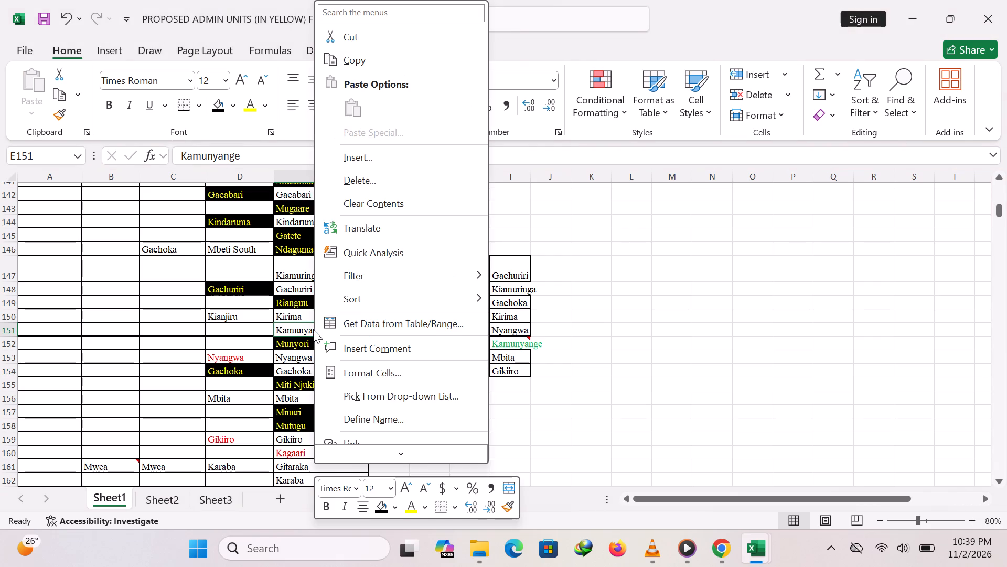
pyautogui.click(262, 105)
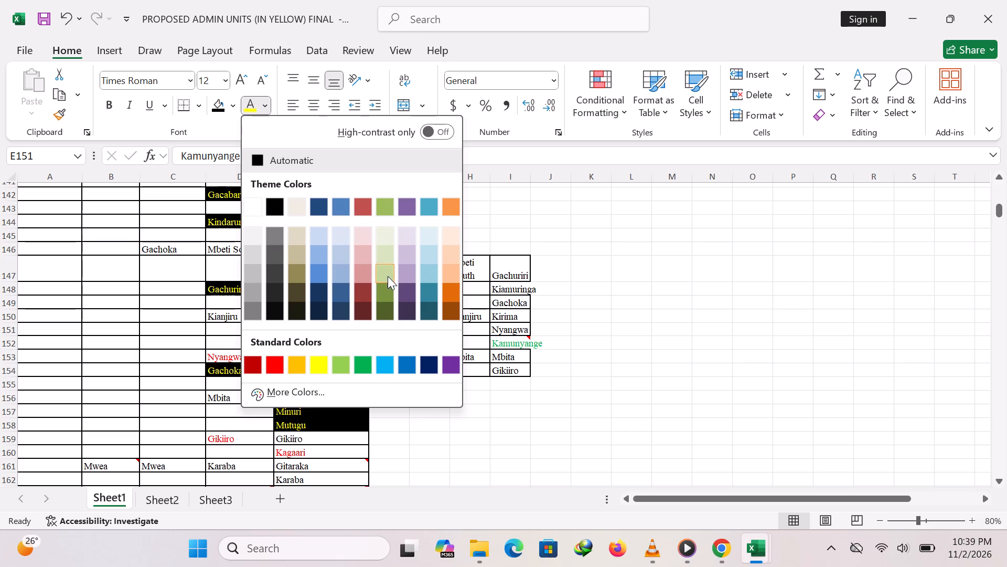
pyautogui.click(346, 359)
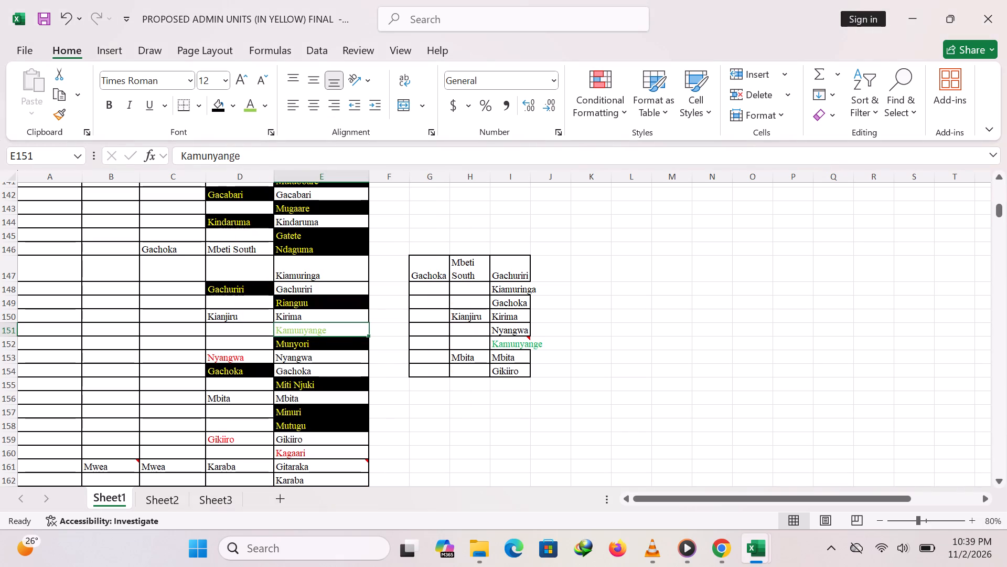
pyautogui.click(380, 330)
pyautogui.click(319, 329)
pyautogui.rightClick(319, 329)
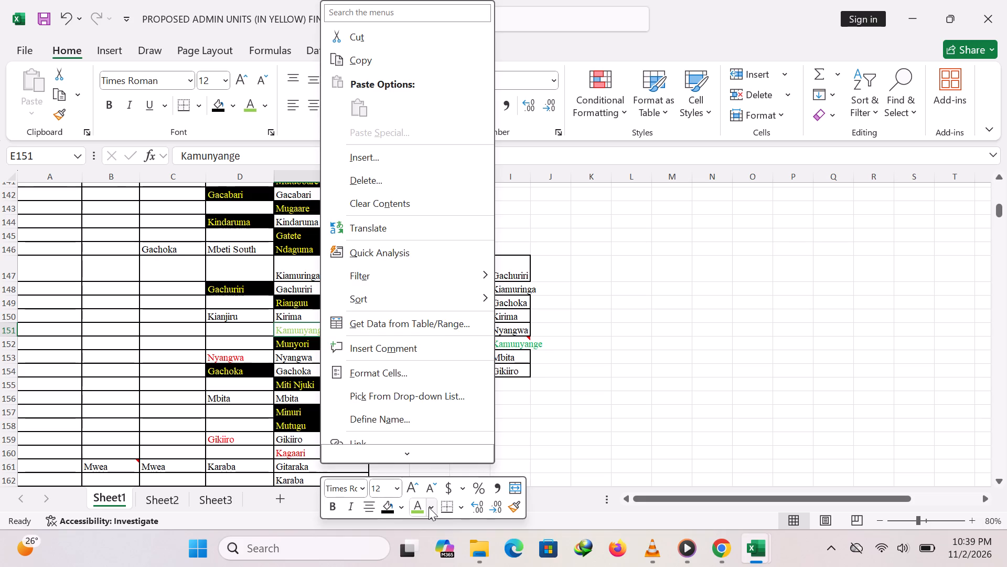
pyautogui.click(428, 507)
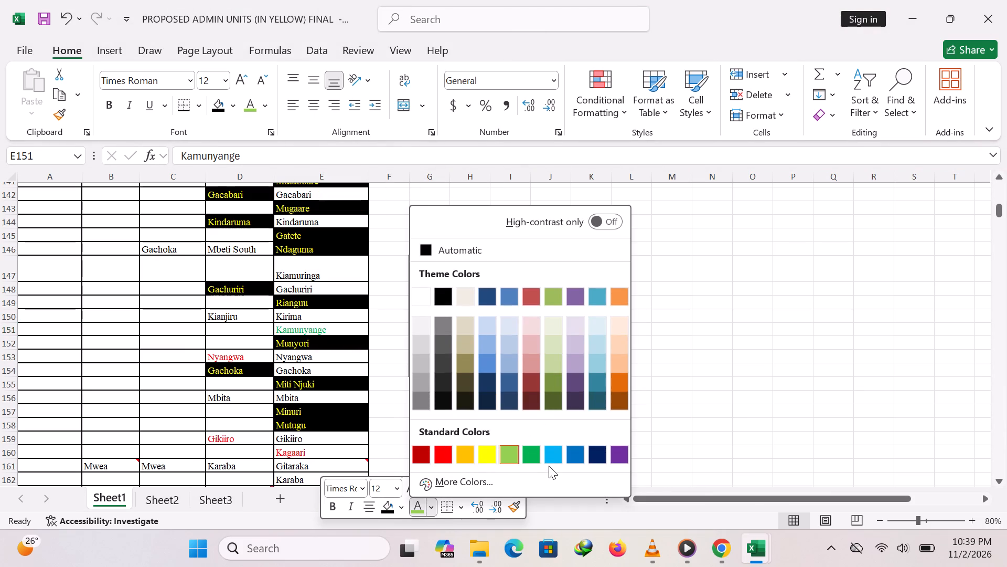
pyautogui.click(532, 455)
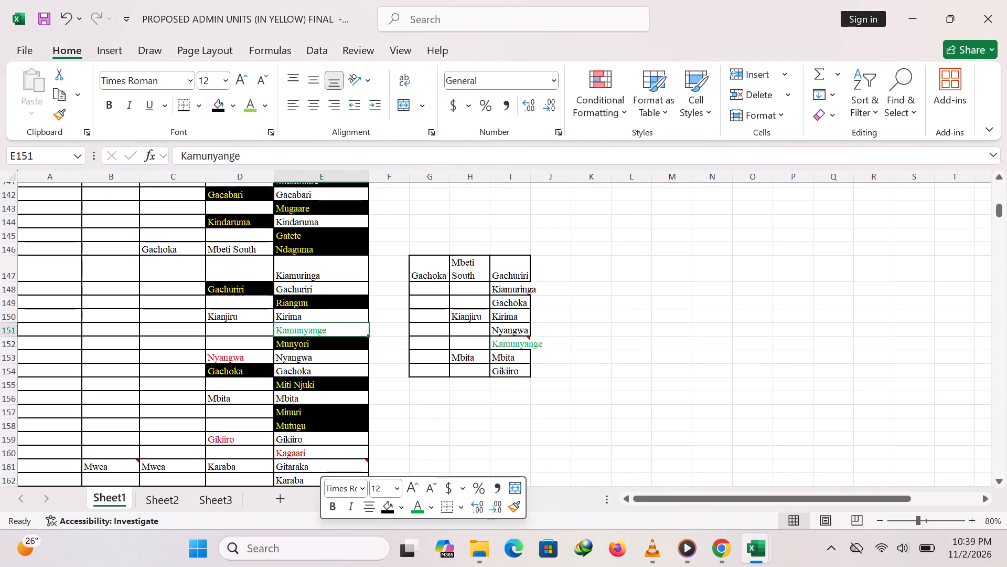
pyautogui.click(468, 415)
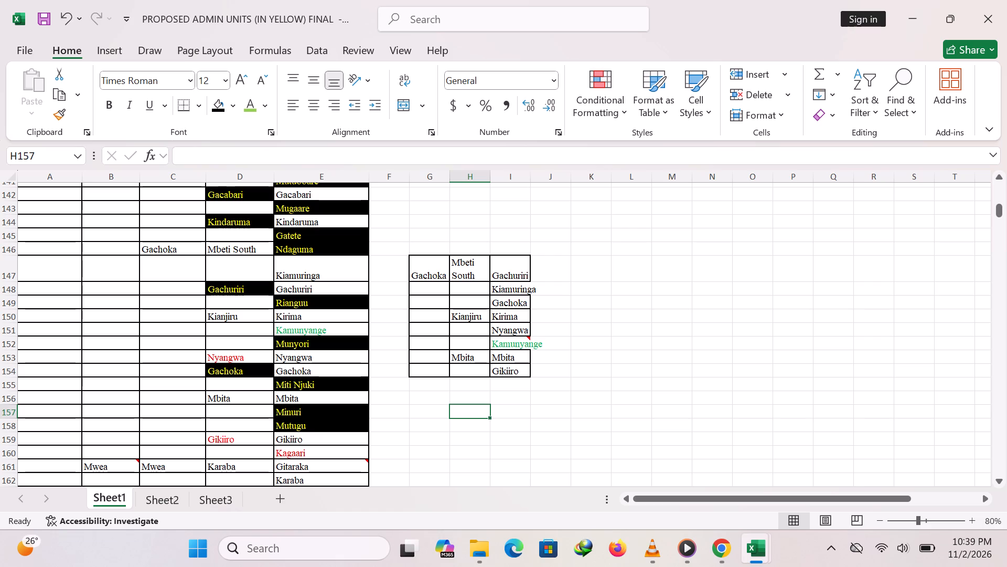
# Insert a new row 151 above the green Kamunyange entry and enter Nyangwa in cell E151.
pyautogui.rightClick(10, 331)
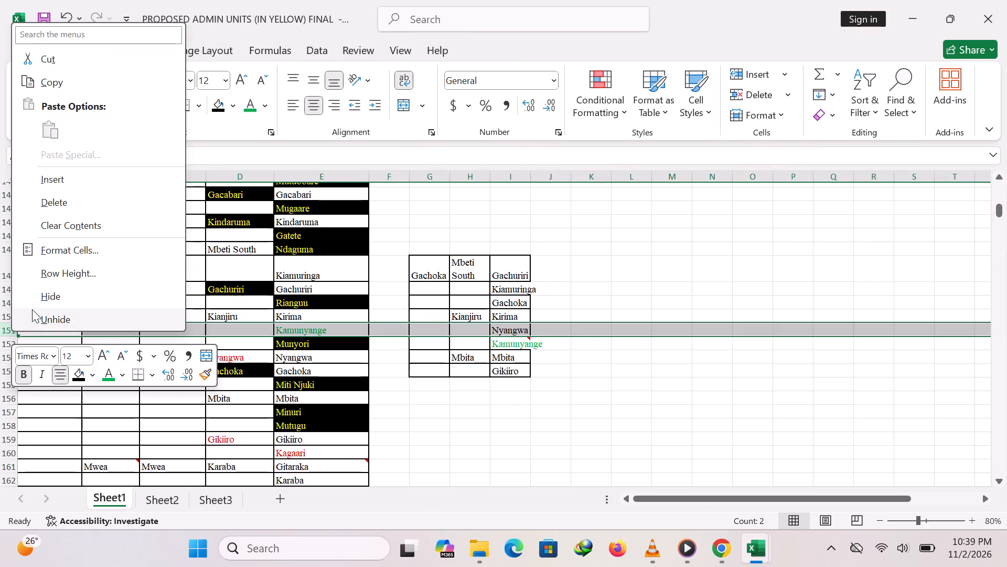
pyautogui.click(57, 178)
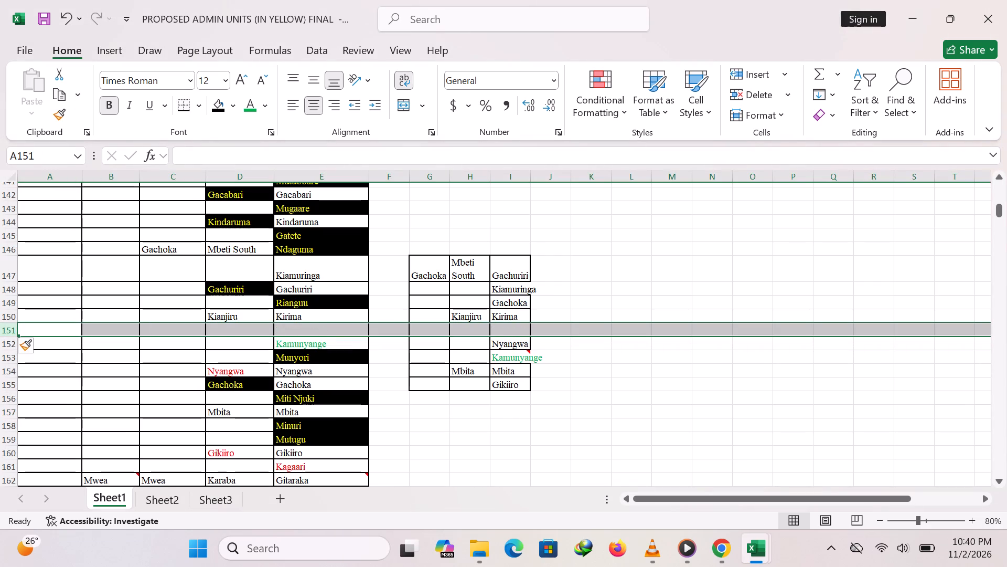
pyautogui.click(296, 329)
pyautogui.click(296, 329)
pyautogui.click(296, 329)
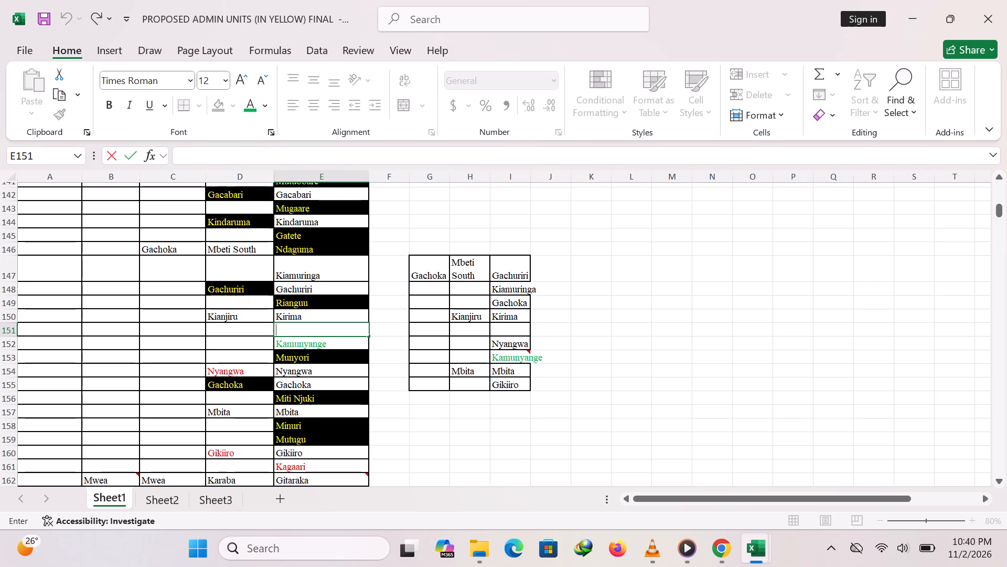
pyautogui.write('Ny')
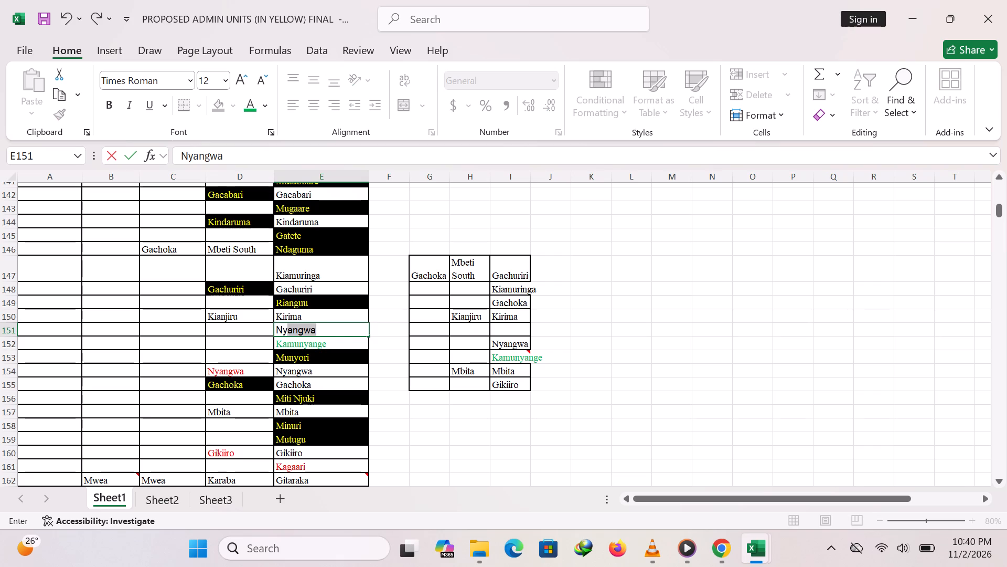
pyautogui.press('Tab')
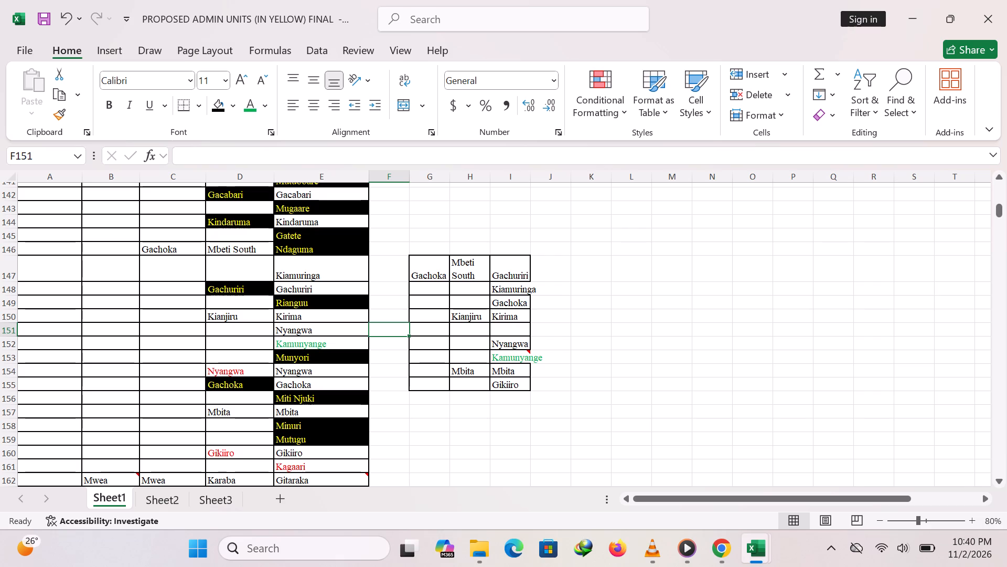
# Check the GAZETTED & NOT OPERATIONALISED workbook and return to cell E147 in the PROPOSED ADMIN UNITS workbook.
pyautogui.click(309, 292)
pyautogui.click(312, 275)
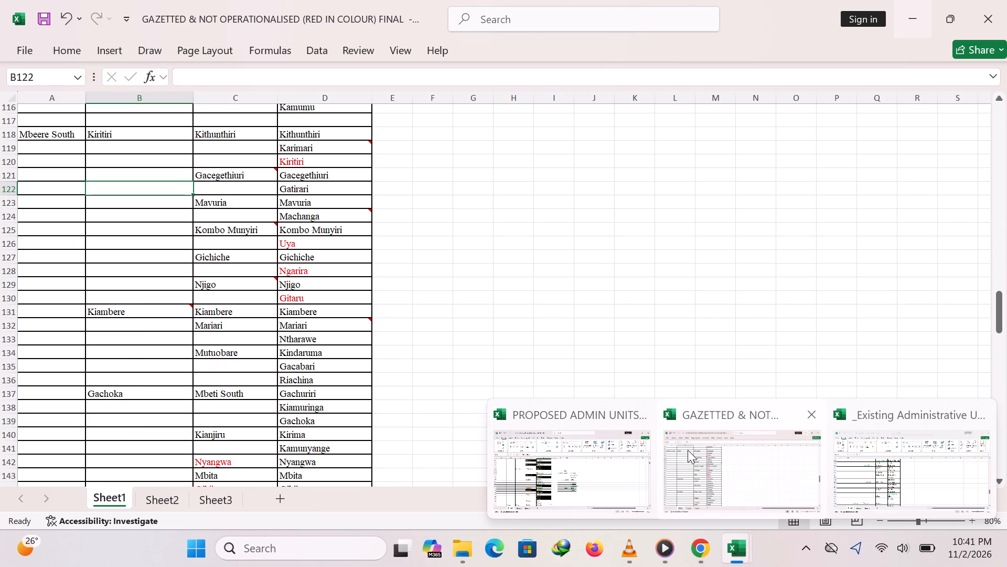
pyautogui.click(603, 450)
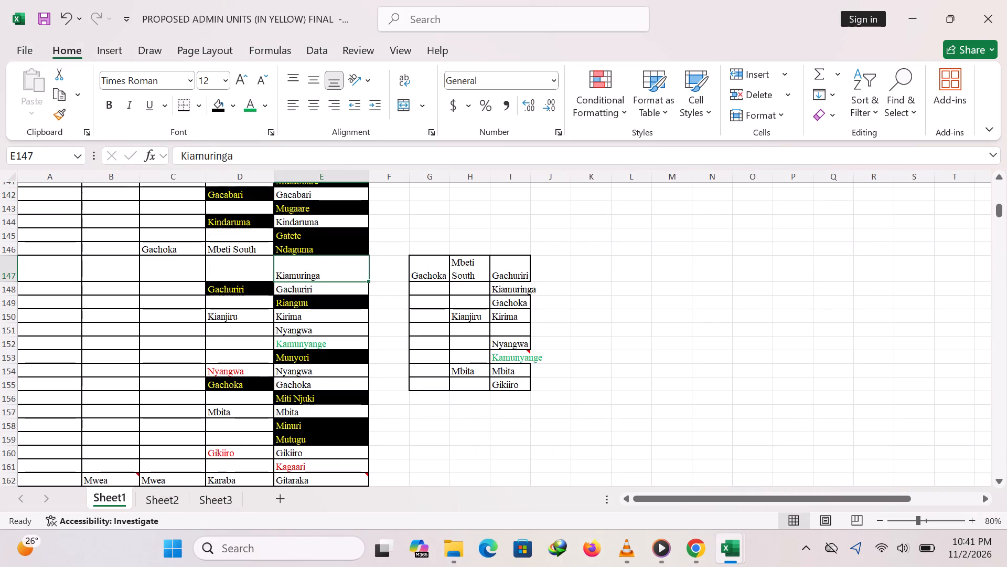
pyautogui.click(305, 268)
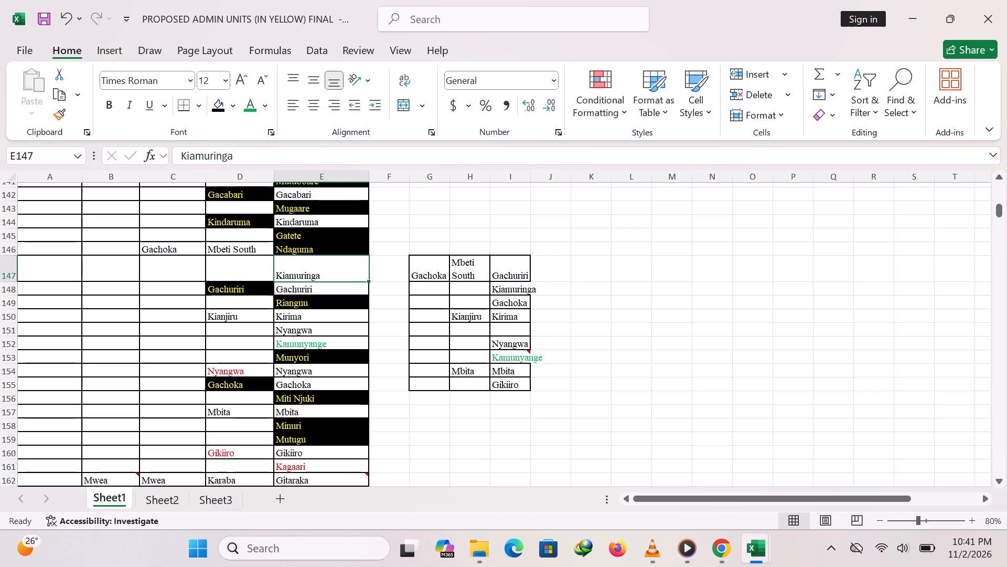
# Insert a new row 158 above Minuri and enter Gikiiro in cell E158, under Mbita.
pyautogui.rightClick(10, 427)
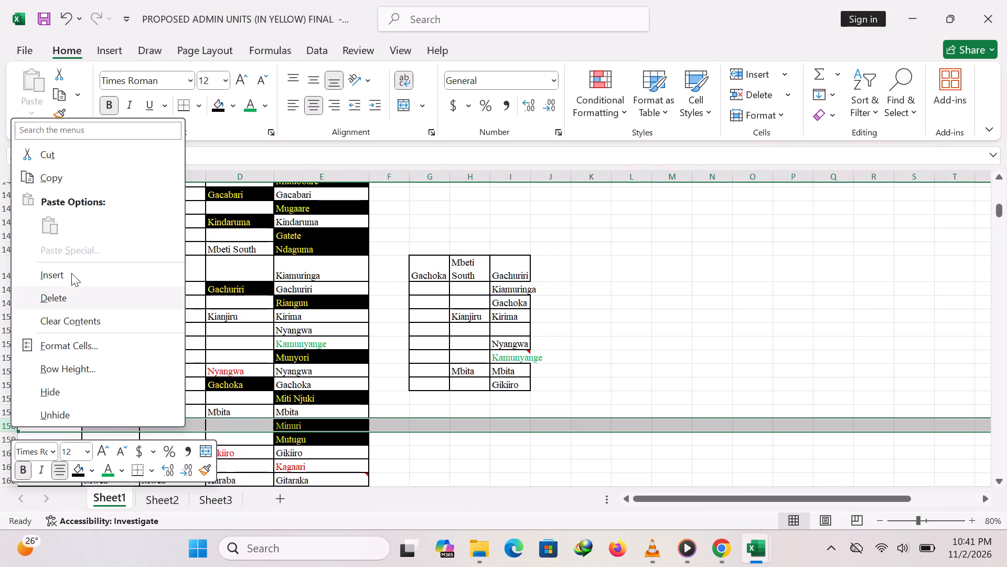
pyautogui.click(71, 273)
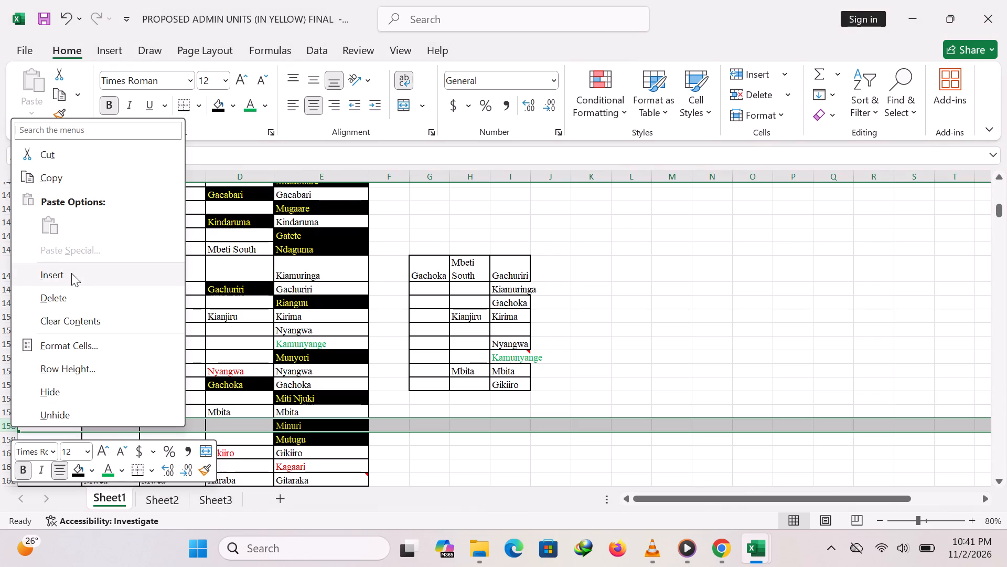
pyautogui.click(71, 273)
pyautogui.click(308, 427)
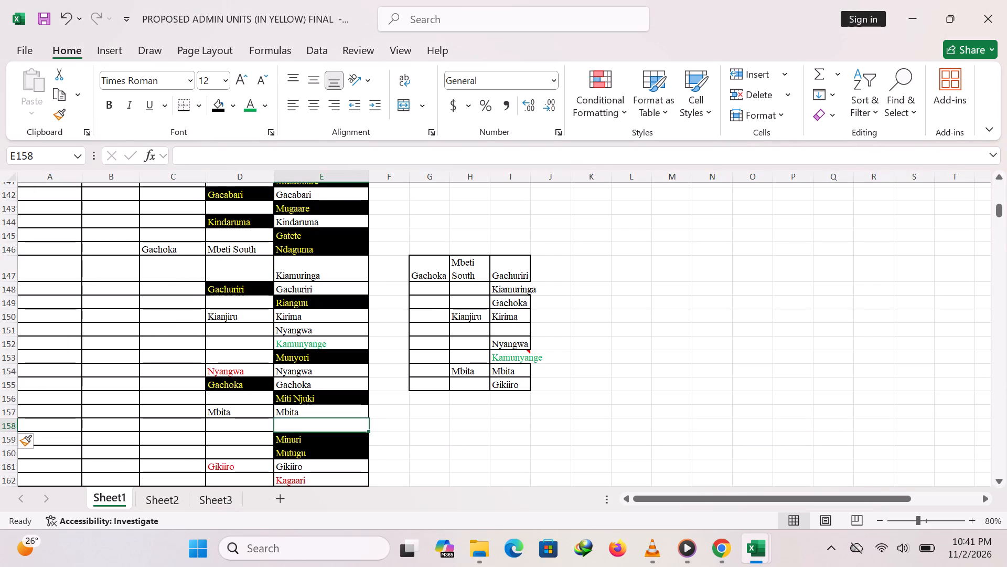
pyautogui.hotkey('shift', 'g')
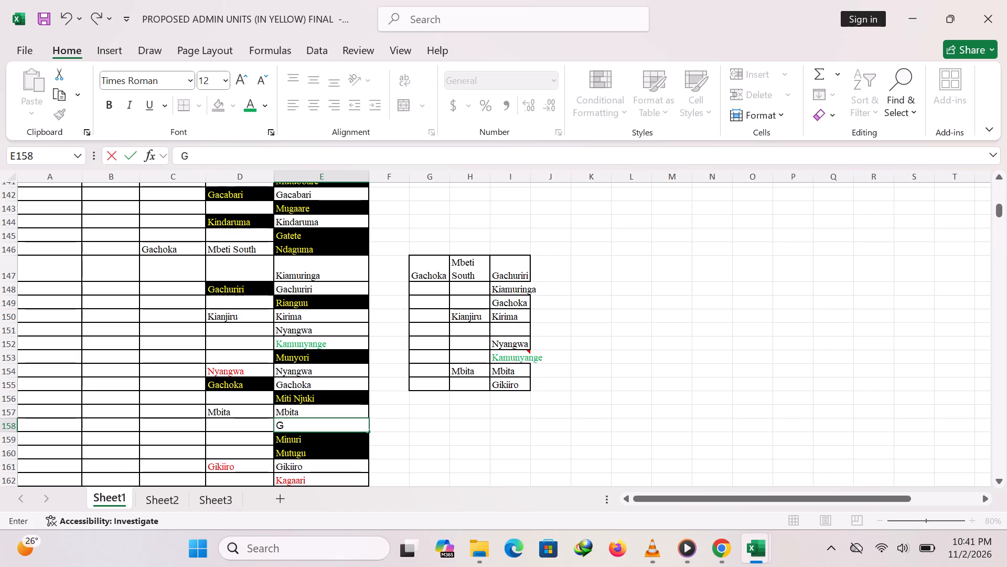
pyautogui.write('ikk')
pyautogui.press('BackSpace')
pyautogui.press('i')
pyautogui.press('Tab')
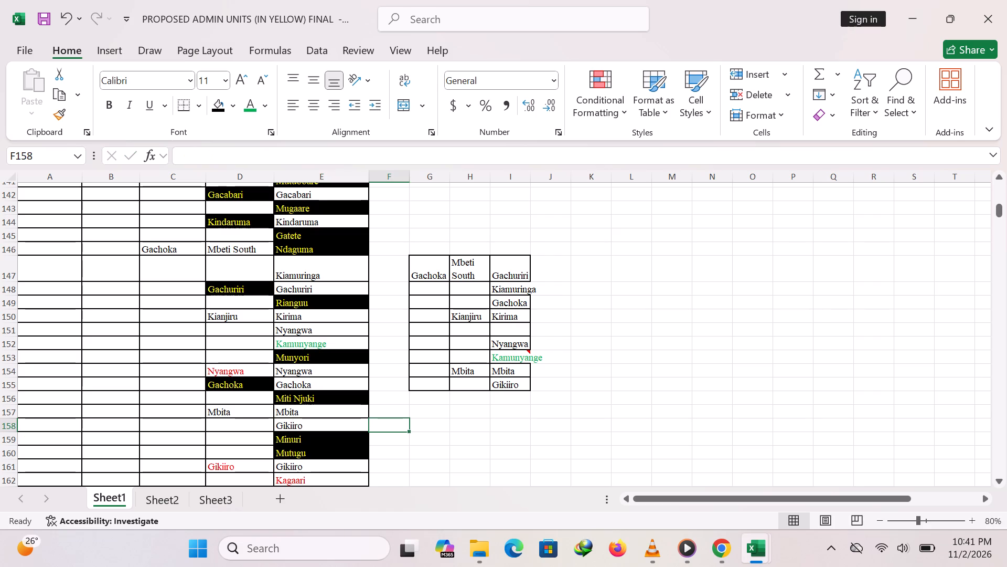
pyautogui.click(423, 425)
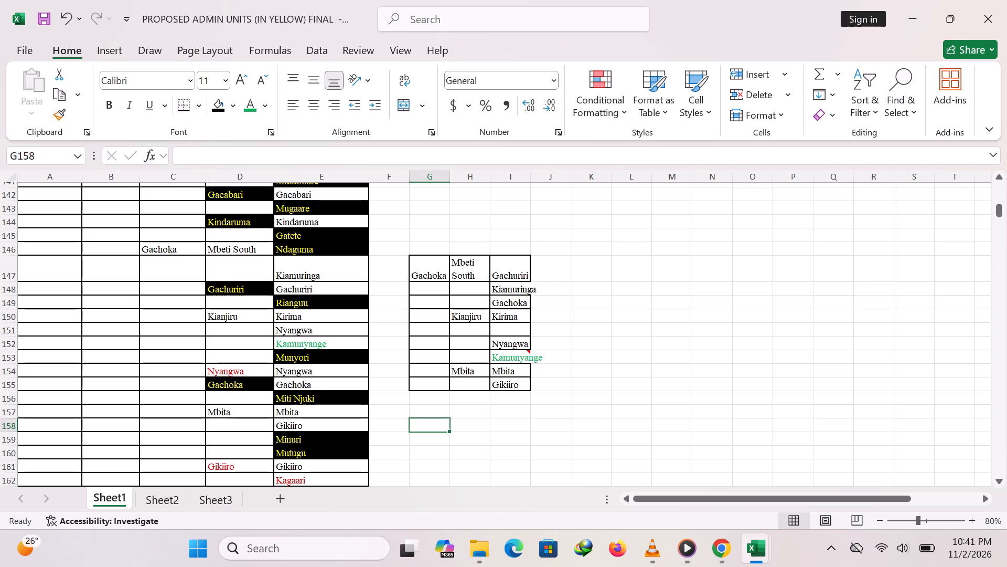
# Examine the Mbeere South entries from Kiritiri to Gachoka in the GAZETTED & NOT OPERATIONALISED workbook.
pyautogui.scroll(-1, 287, 445)
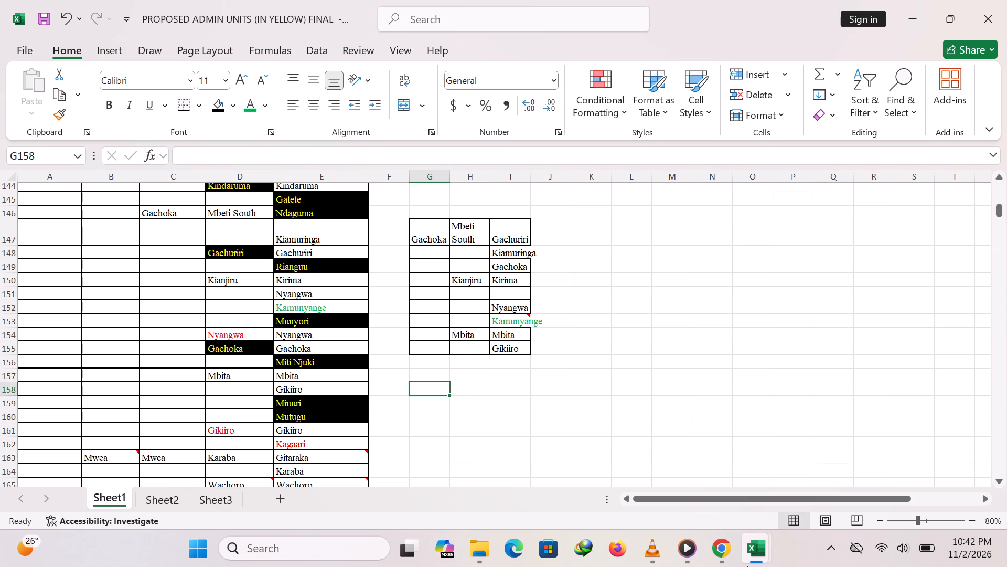
pyautogui.click(757, 484)
pyautogui.scroll(-1, 563, 348)
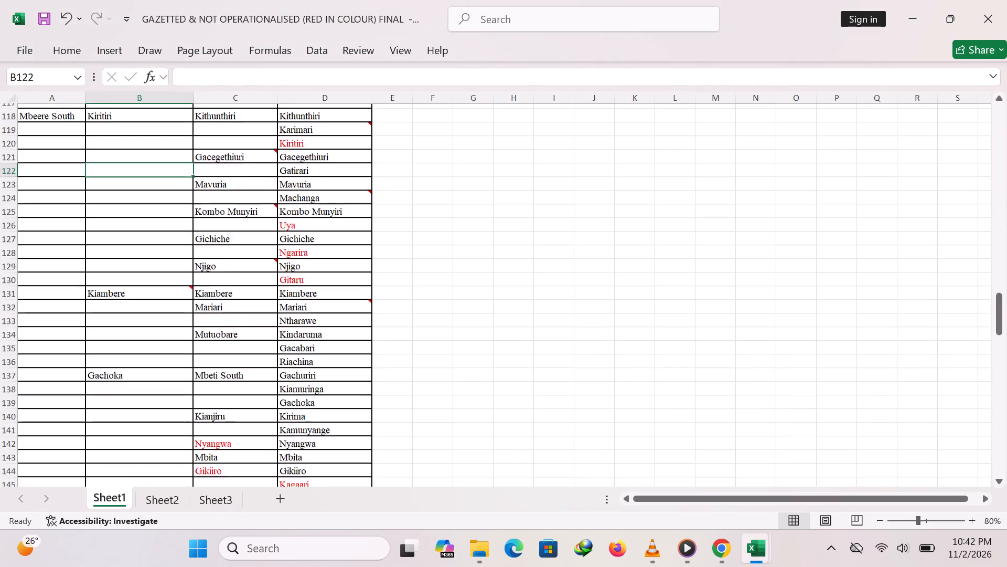
pyautogui.scroll(-1, 563, 348)
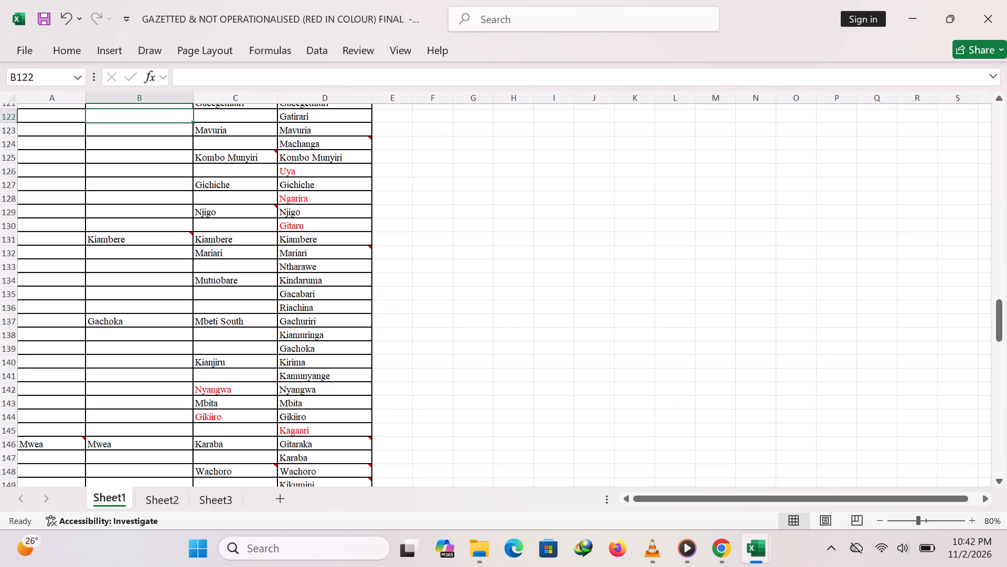
pyautogui.rightClick(563, 348)
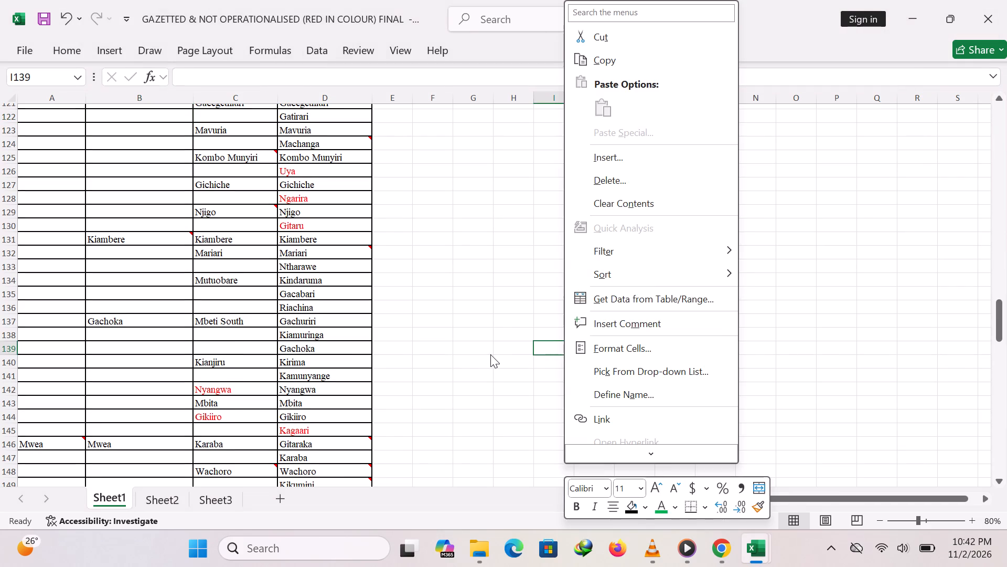
pyautogui.click(490, 354)
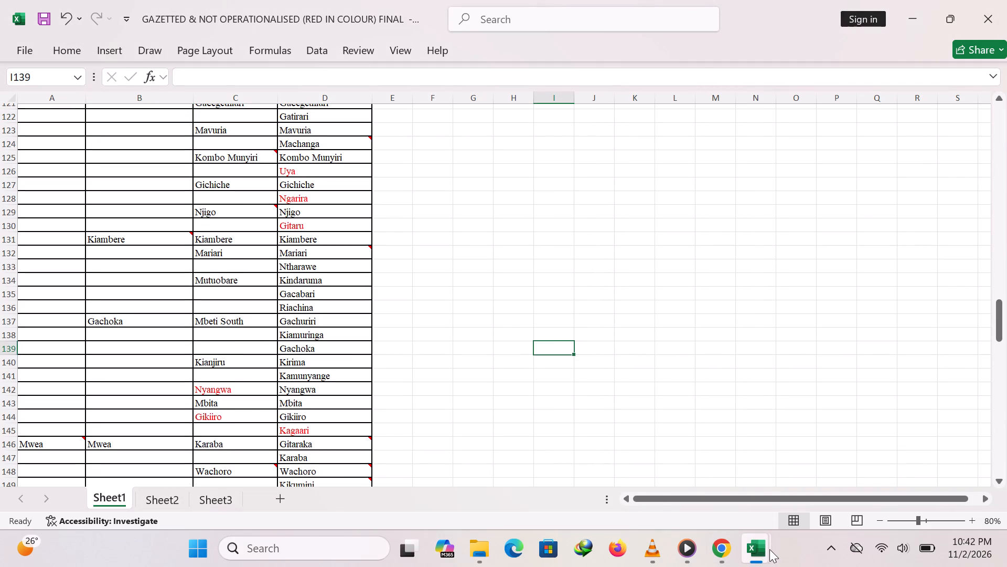
pyautogui.click(741, 466)
pyautogui.scroll(3, 349, 315)
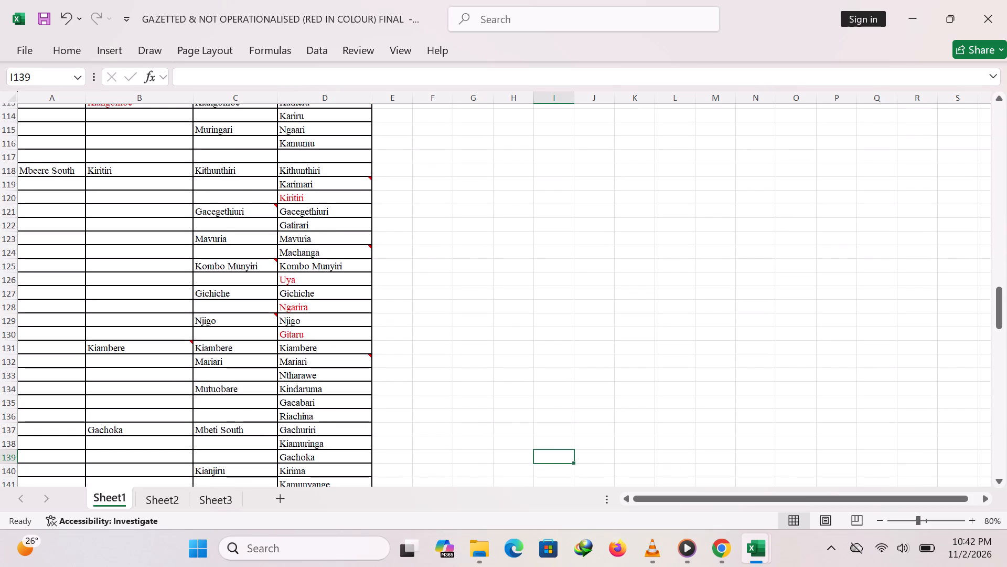
pyautogui.scroll(-1, 362, 297)
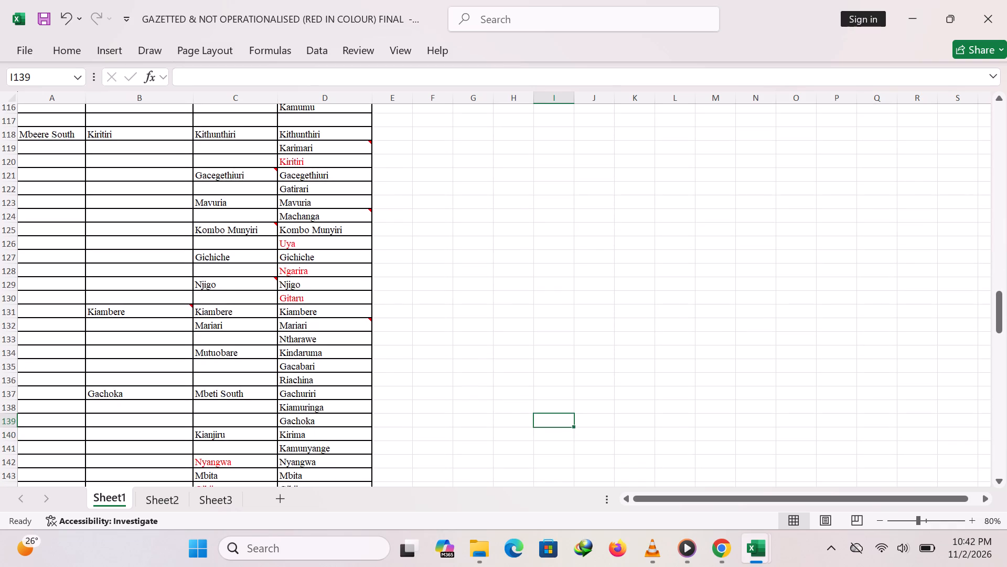
pyautogui.scroll(-1, 362, 297)
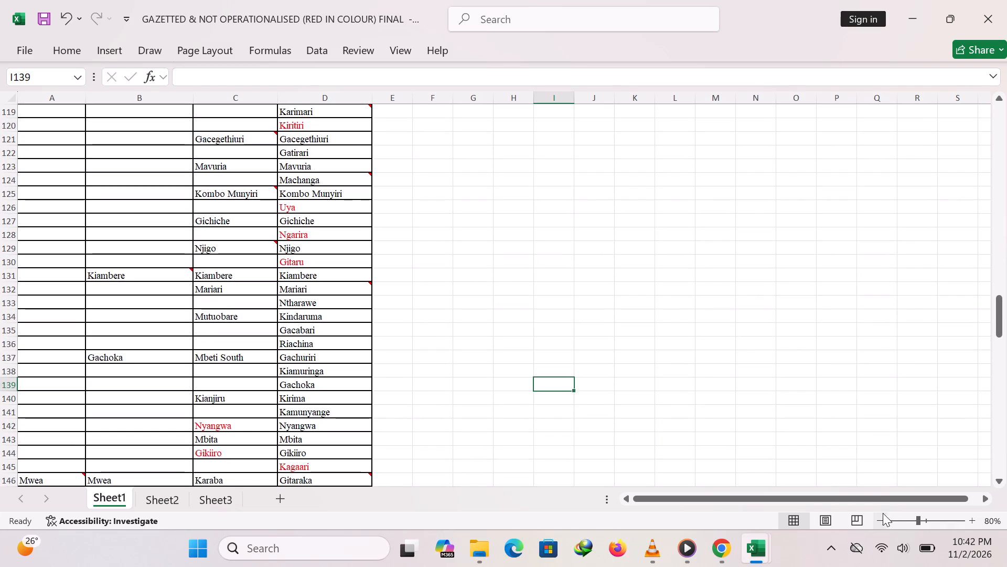
pyautogui.click(883, 516)
pyautogui.scroll(1, 687, 364)
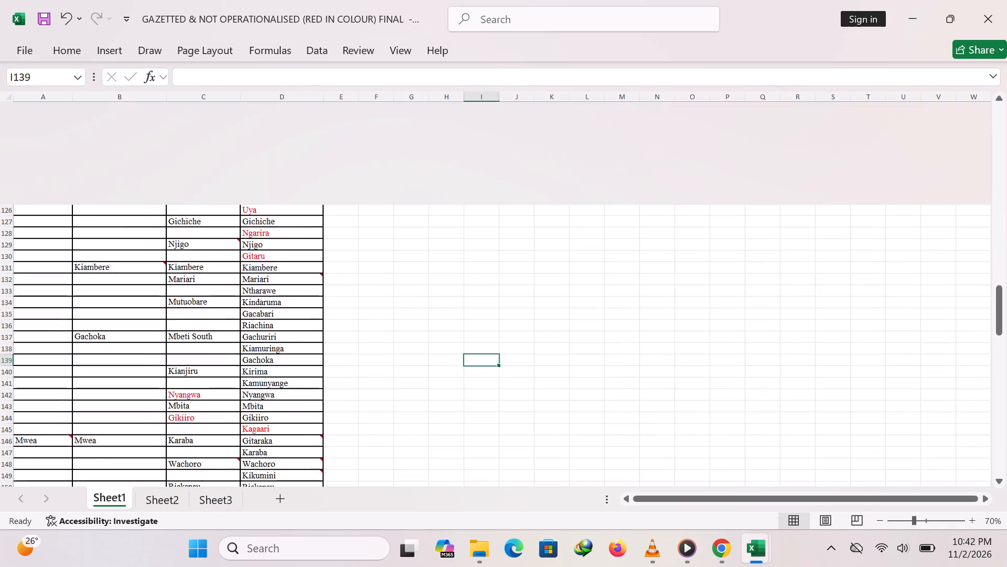
pyautogui.scroll(-1, 685, 364)
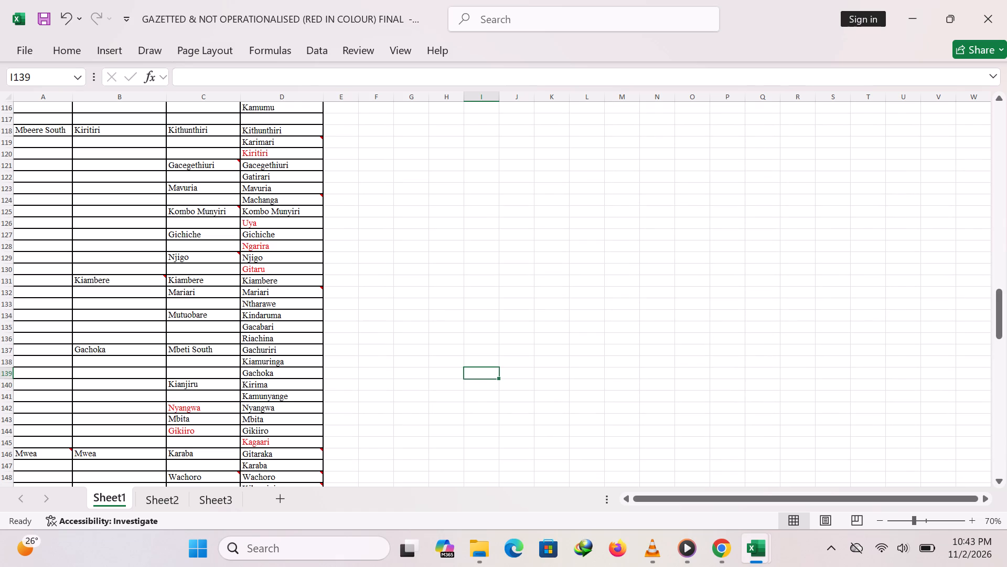
# Copy the Kiambere locations and sub-locations in C131:D136 of the gazetted workbook and switch to the _Existing Administrative Units workbook.
pyautogui.moveTo(186, 280); pyautogui.dragTo(267, 307)
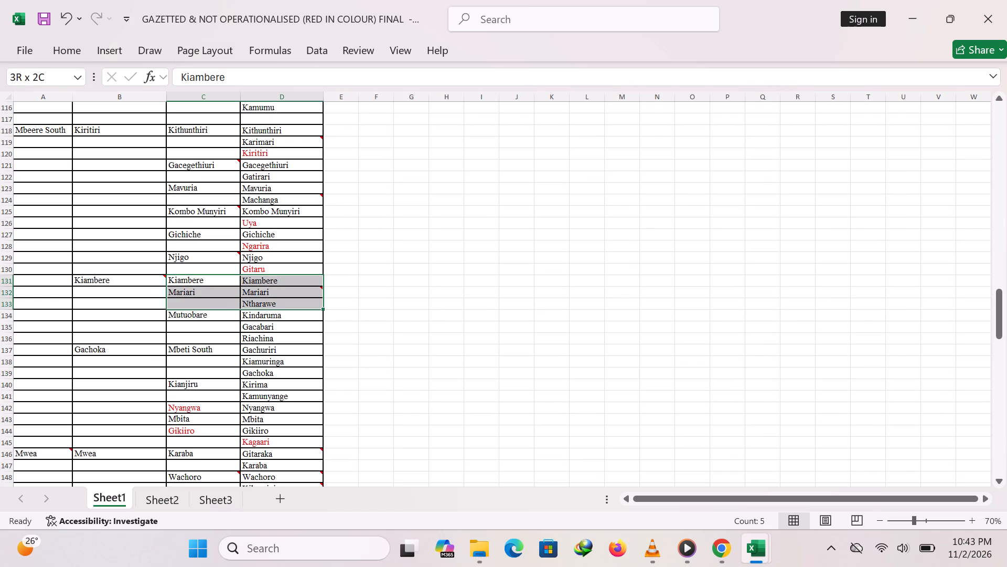
pyautogui.moveTo(267, 307); pyautogui.dragTo(278, 335)
pyautogui.rightClick(279, 316)
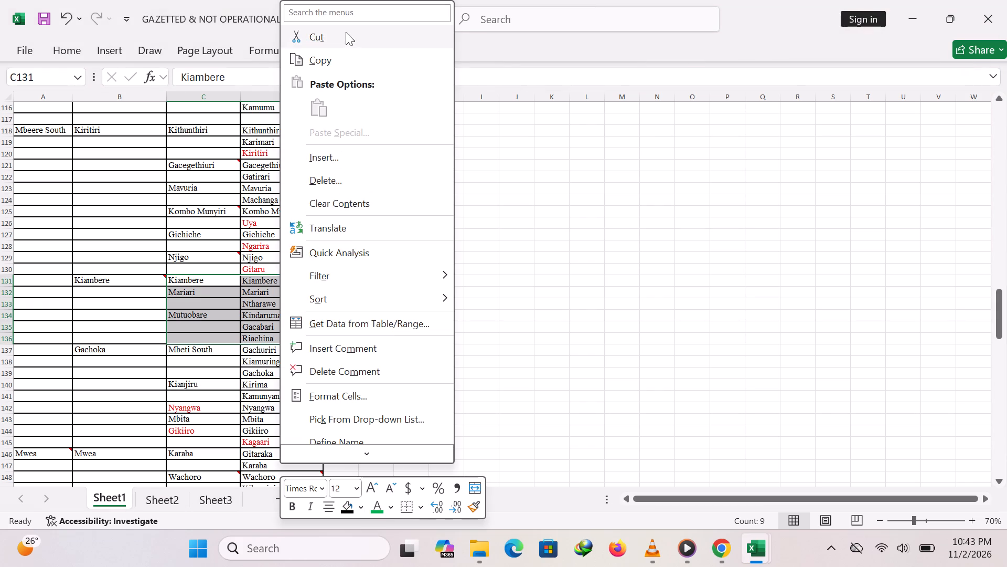
pyautogui.click(347, 57)
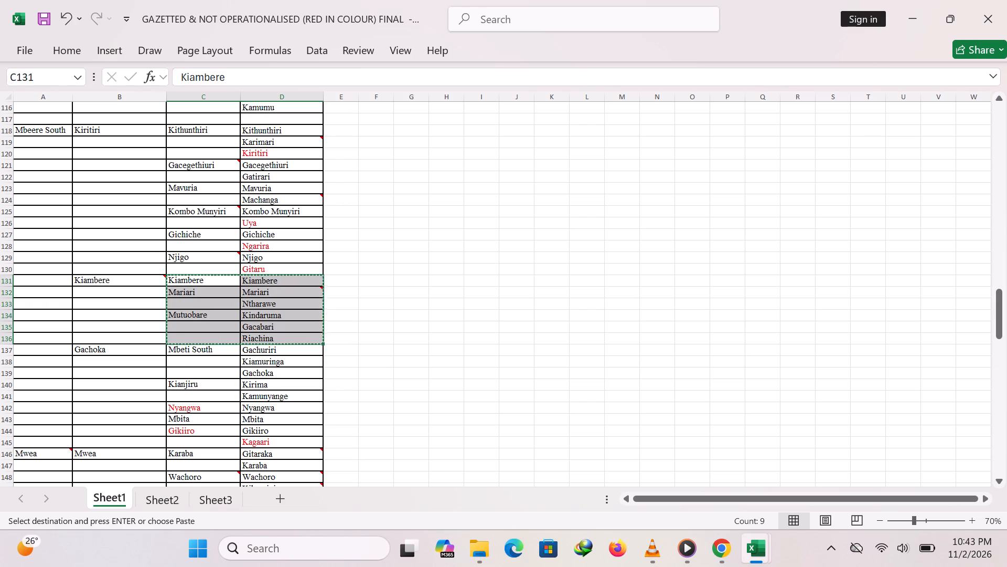
pyautogui.click(755, 547)
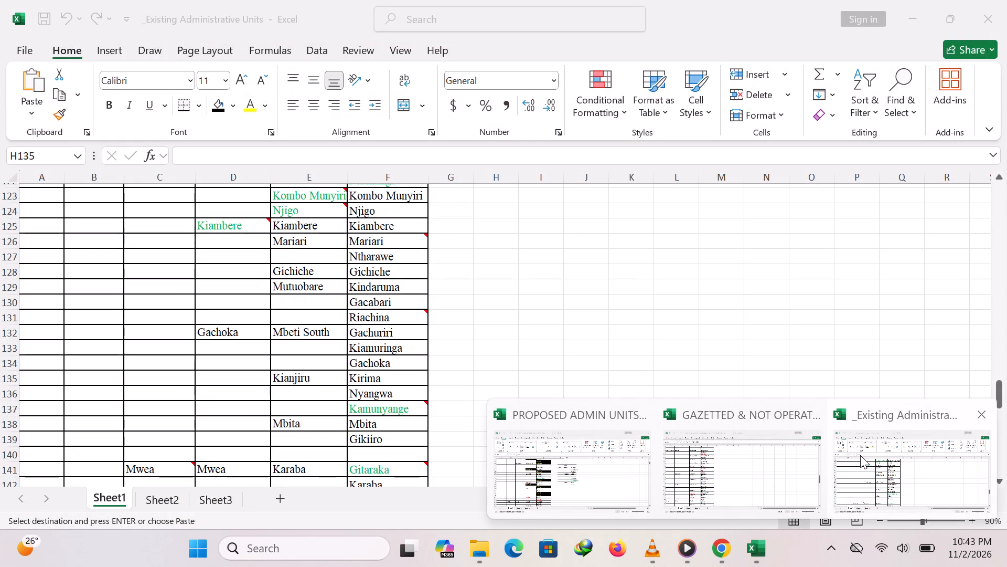
pyautogui.click(860, 455)
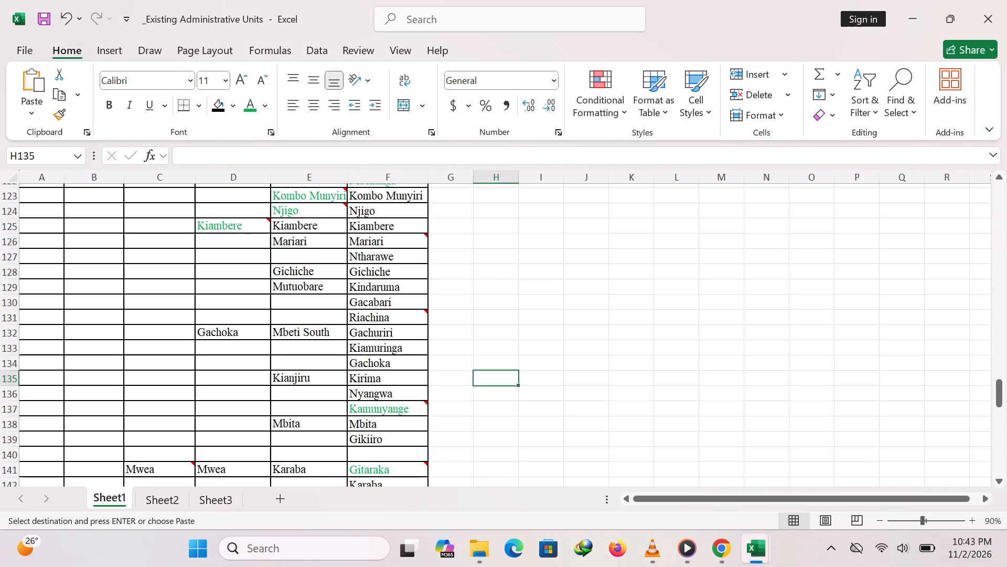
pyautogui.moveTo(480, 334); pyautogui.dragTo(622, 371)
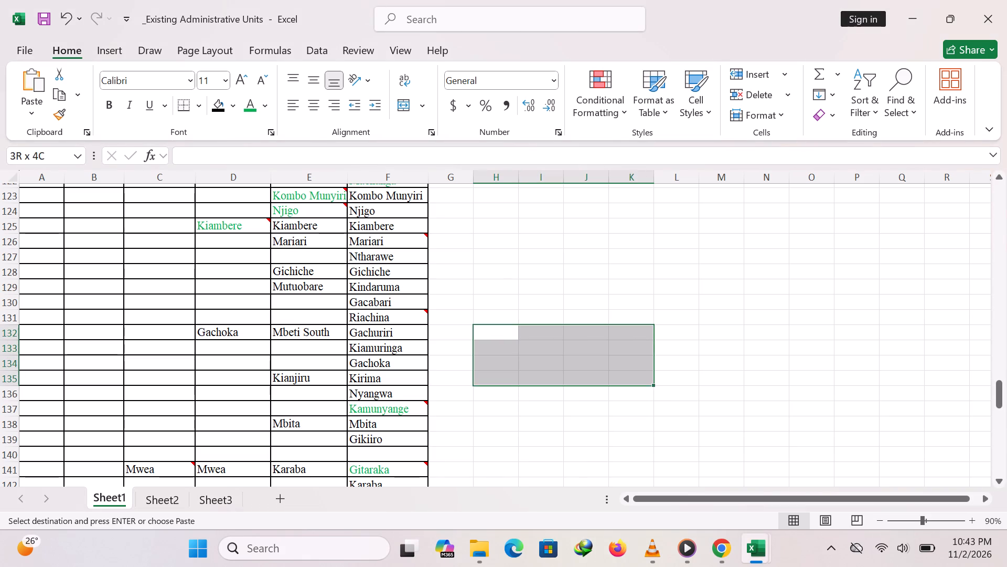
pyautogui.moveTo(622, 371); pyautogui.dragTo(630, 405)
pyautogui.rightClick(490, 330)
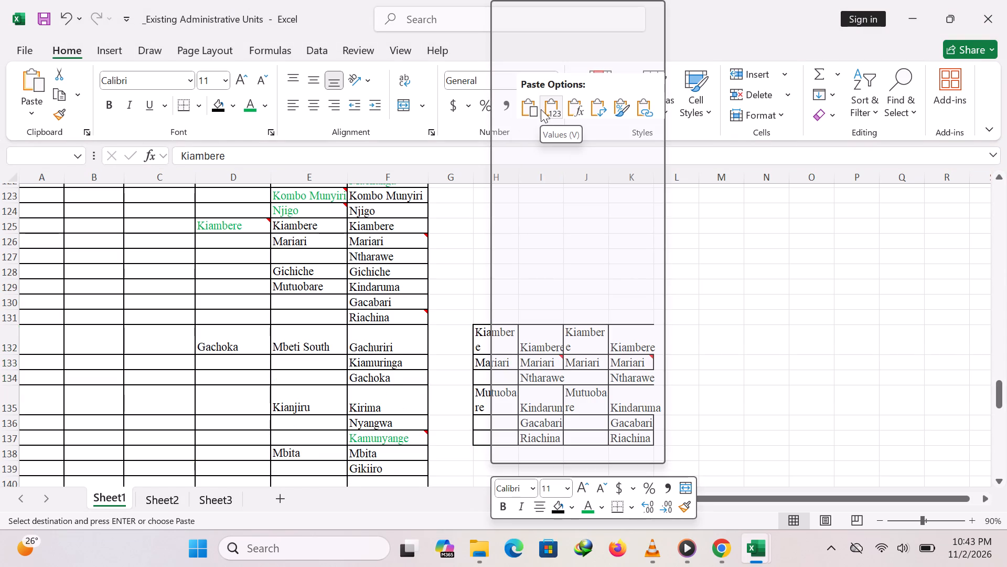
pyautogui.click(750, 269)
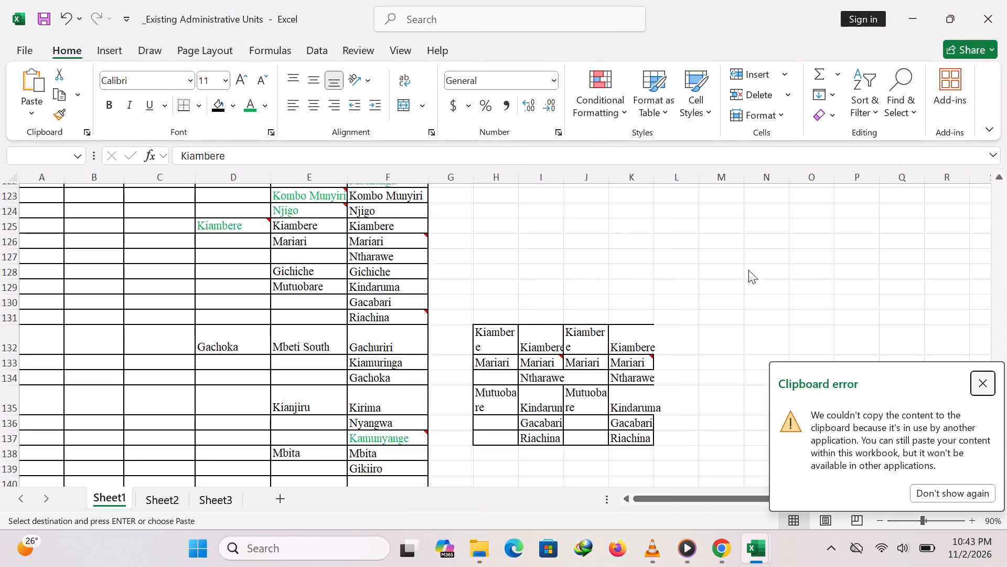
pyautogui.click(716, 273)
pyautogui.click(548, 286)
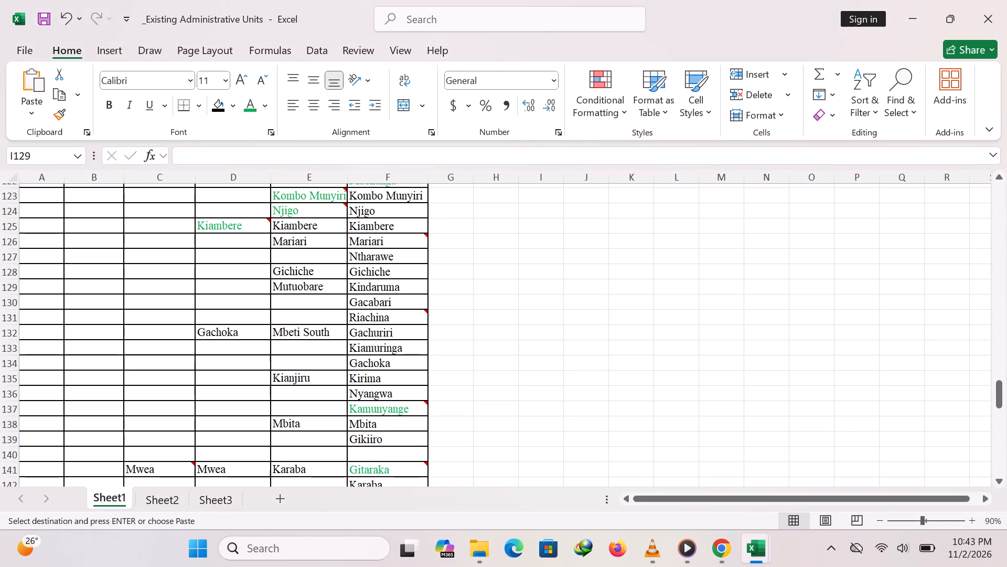
# Paste the copied Kiambere block beside the existing units list, starting at cell H132.
pyautogui.rightClick(488, 335)
pyautogui.doubleClick(486, 332)
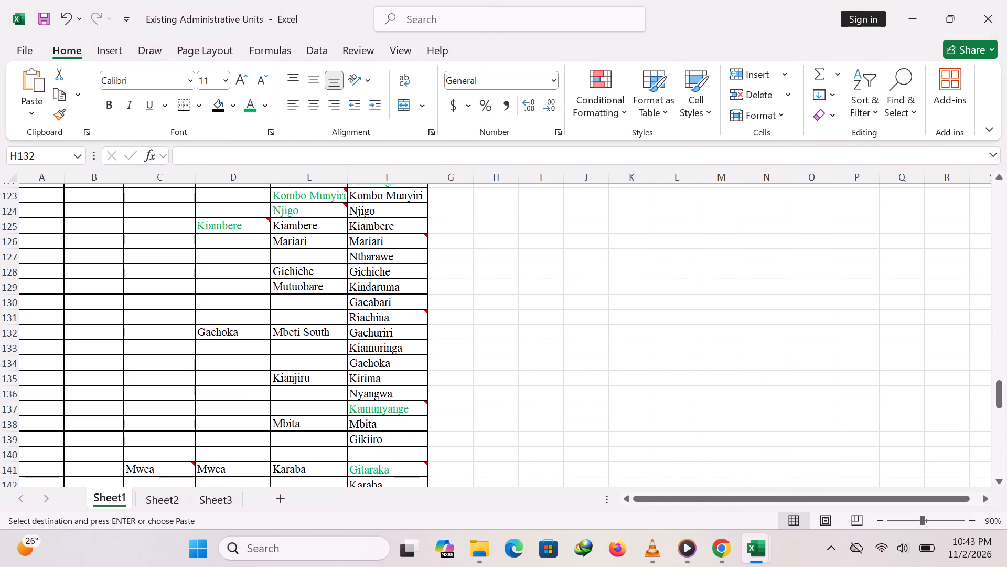
pyautogui.click(486, 331)
pyautogui.click(486, 331)
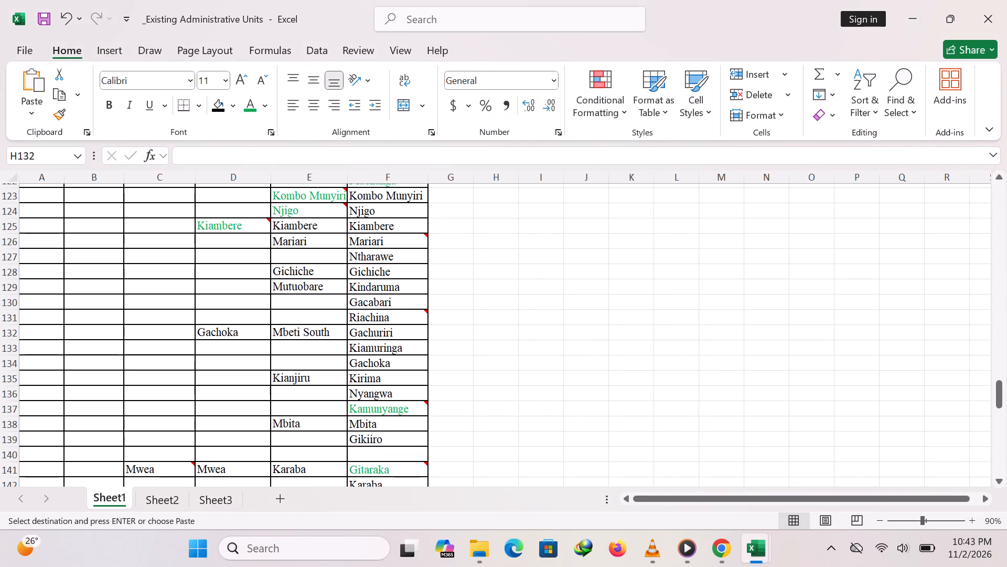
pyautogui.click(494, 356)
pyautogui.click(494, 337)
pyautogui.hotkey('ctrl', 'v')
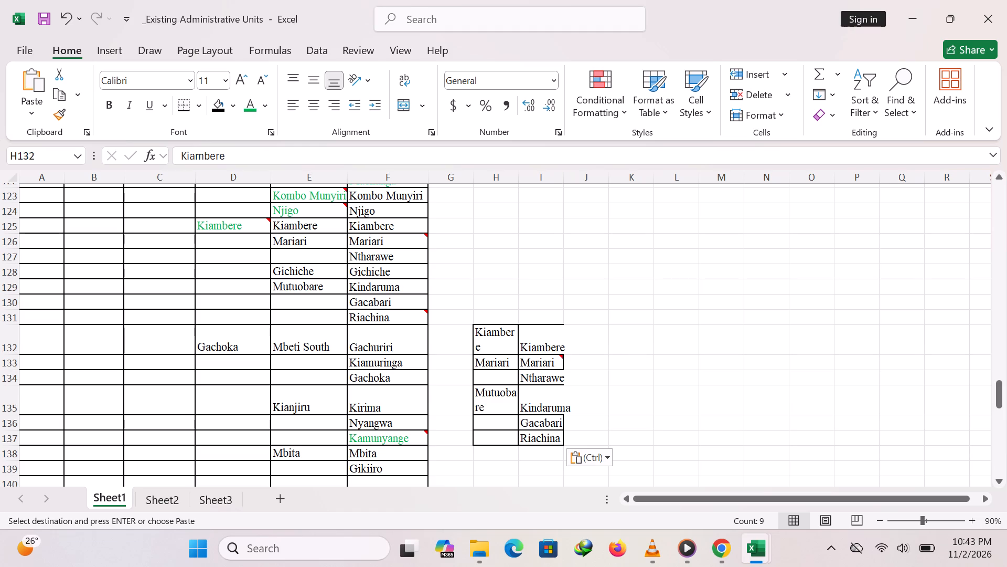
# Widen columns H and I so the names in the pasted Kiambere block fit on one line.
pyautogui.moveTo(567, 175); pyautogui.dragTo(588, 190)
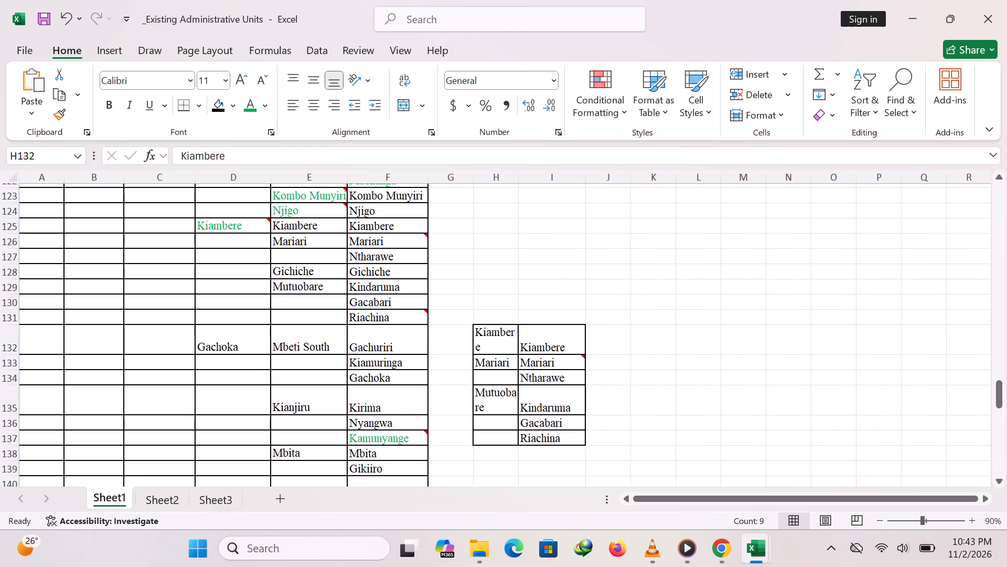
pyautogui.moveTo(518, 177); pyautogui.dragTo(534, 182)
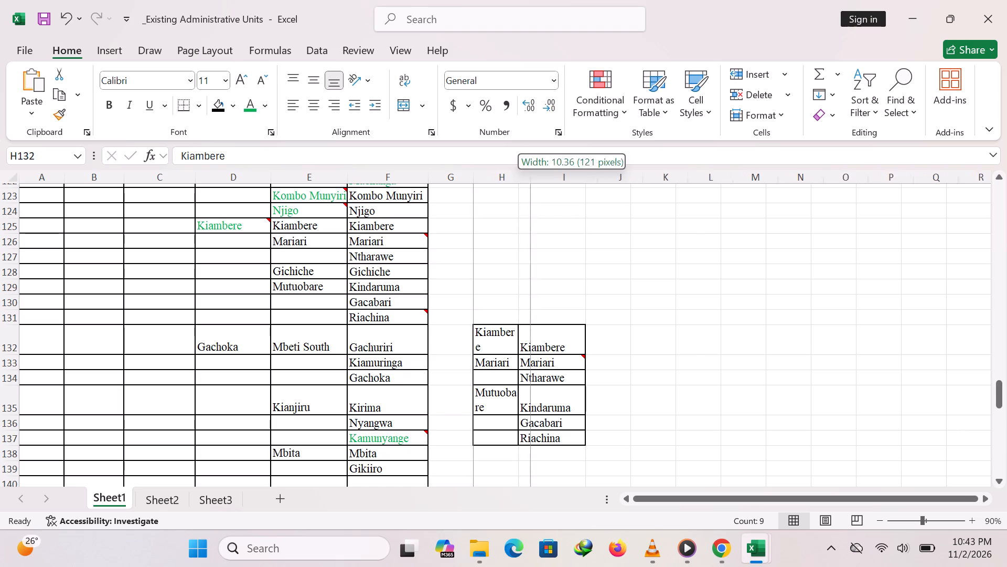
pyautogui.moveTo(534, 182); pyautogui.dragTo(538, 183)
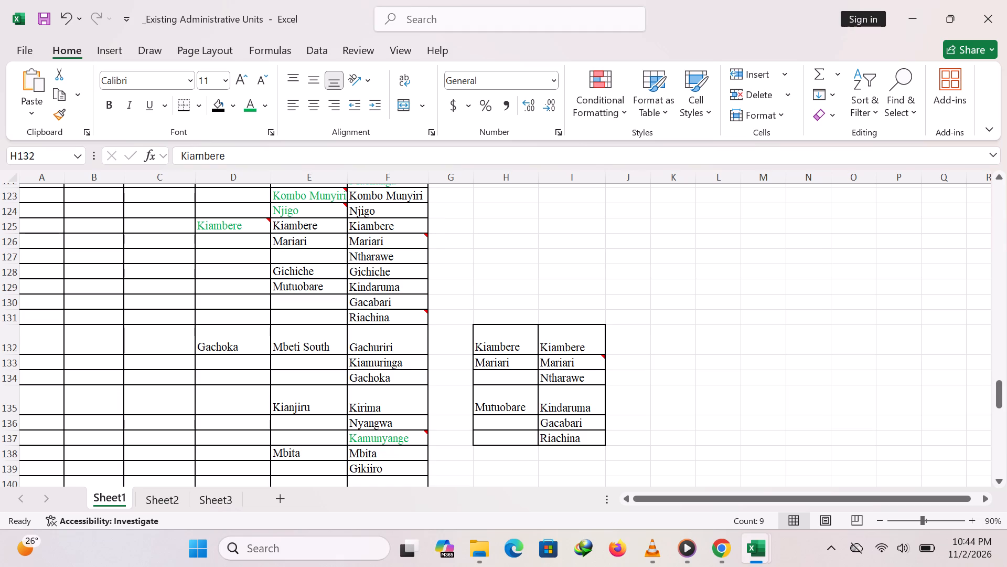
# Review the Kiritiri and Kiambere entries in the existing units list and find the Mbeere South section in the PROPOSED ADMIN UNITS workbook.
pyautogui.scroll(-1, 531, 423)
pyautogui.scroll(1, 537, 402)
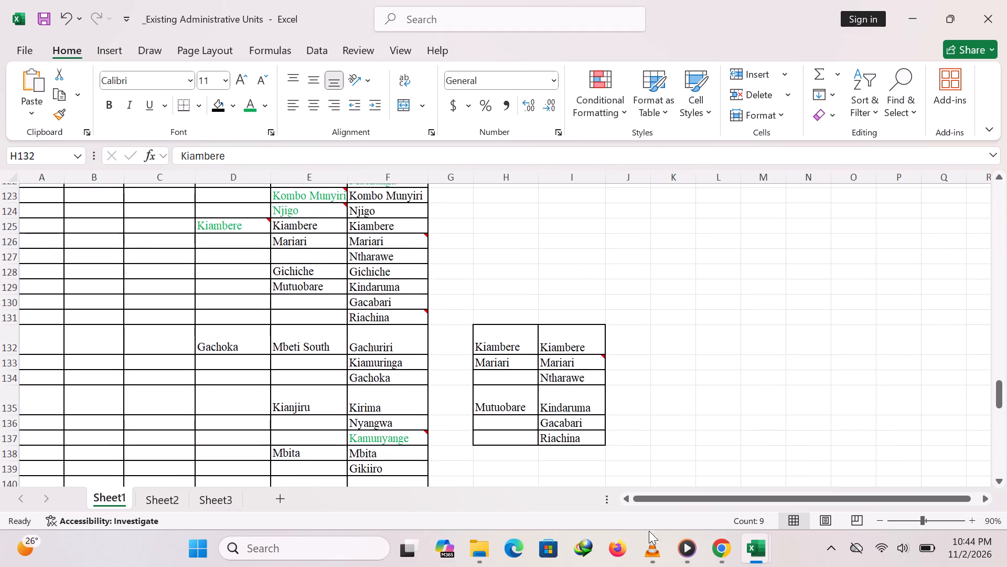
pyautogui.click(764, 547)
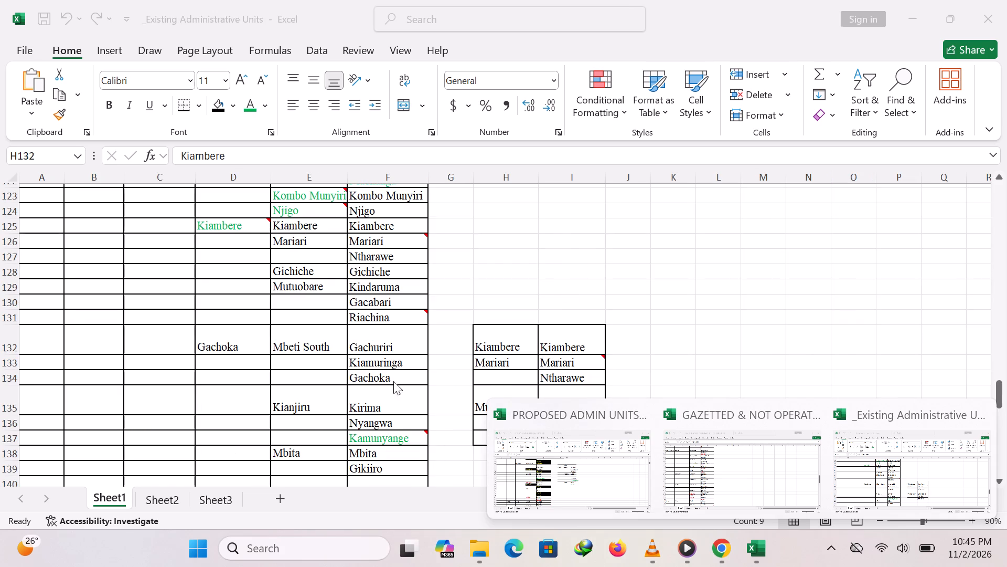
pyautogui.click(909, 444)
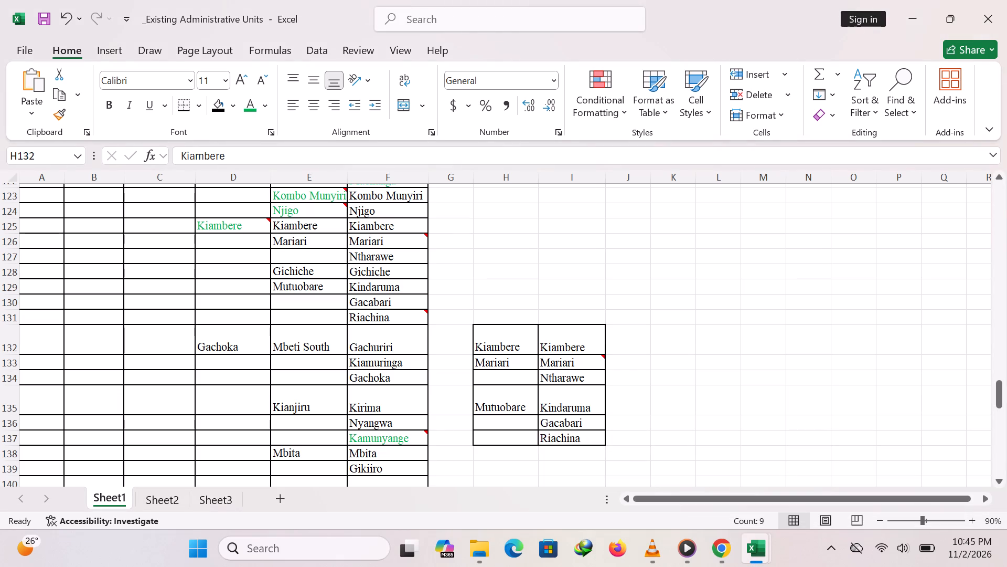
pyautogui.scroll(3, 390, 290)
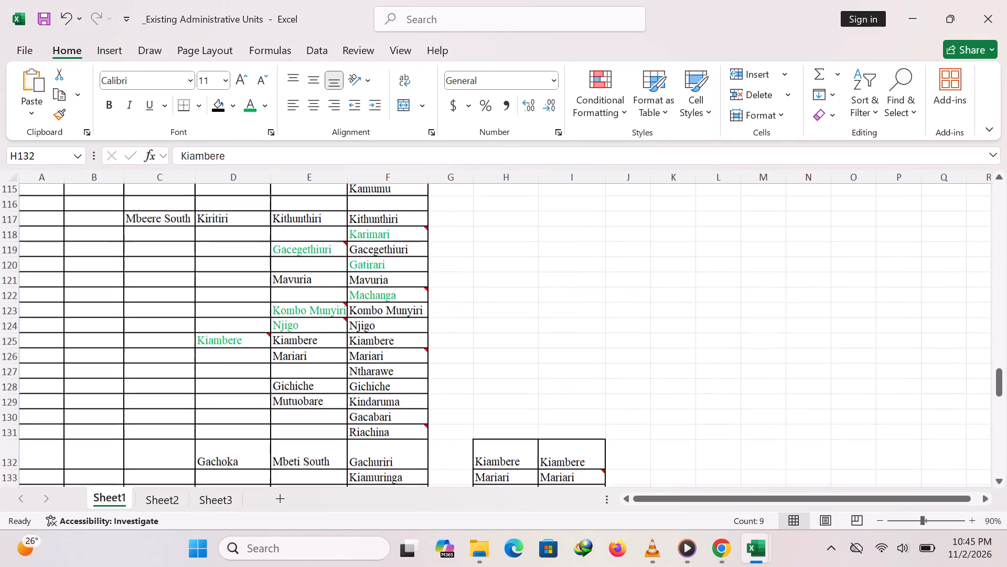
pyautogui.scroll(1, 390, 290)
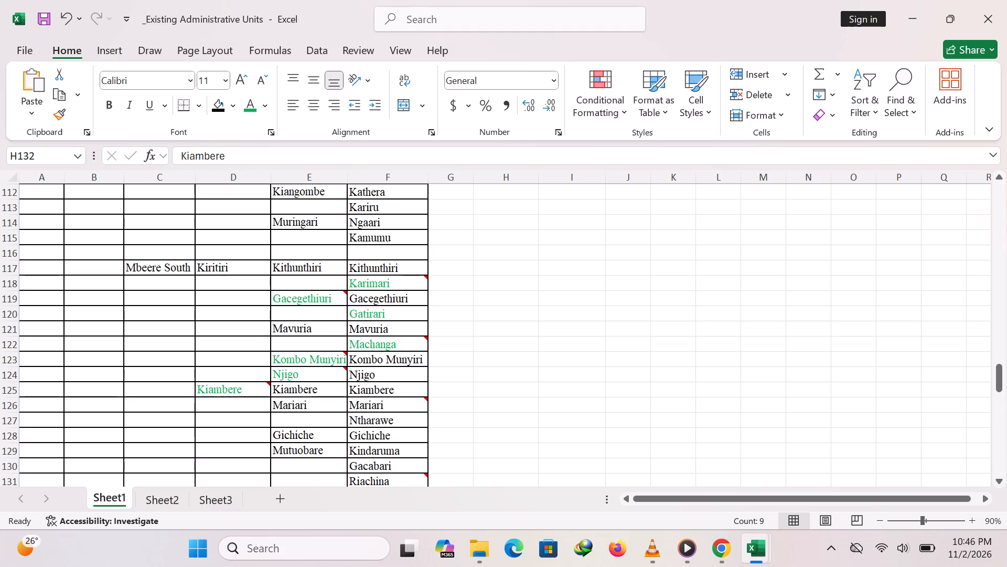
pyautogui.click(764, 554)
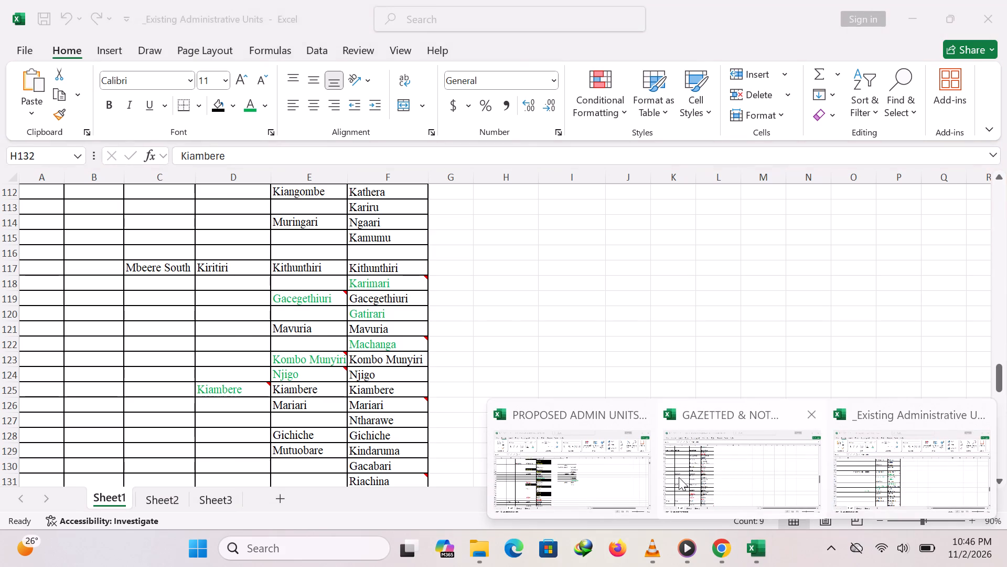
pyautogui.click(602, 474)
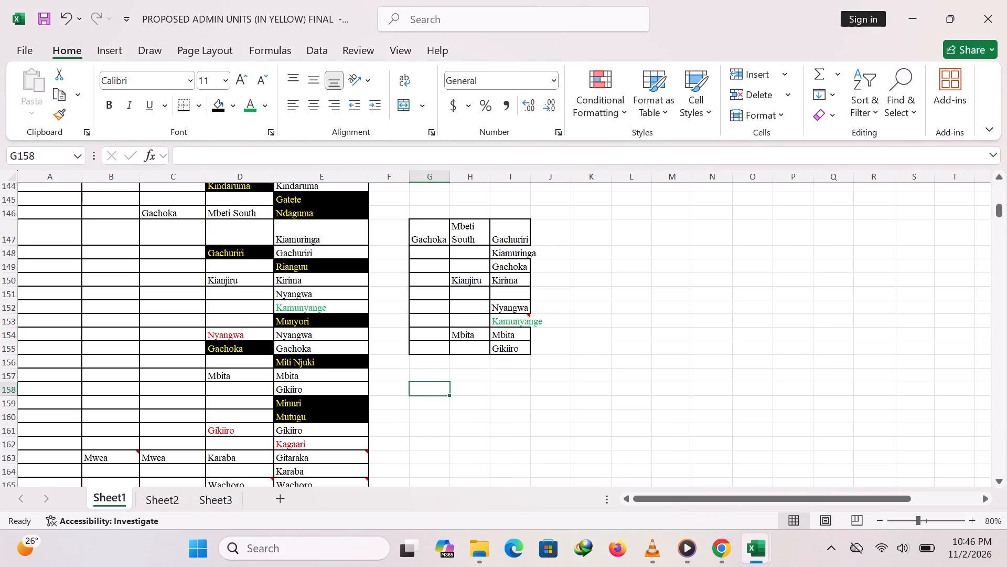
pyautogui.scroll(4, 234, 352)
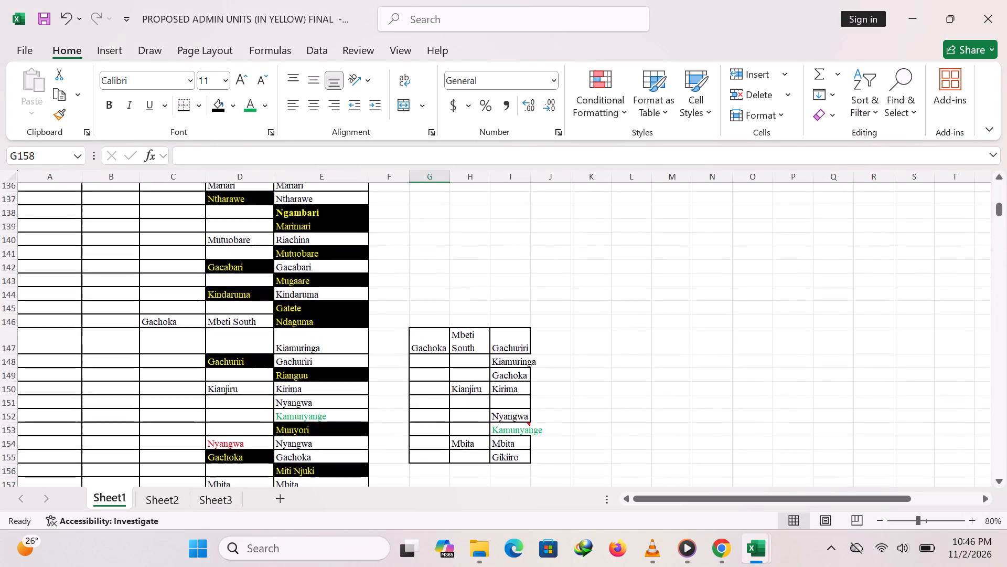
pyautogui.scroll(5, 234, 352)
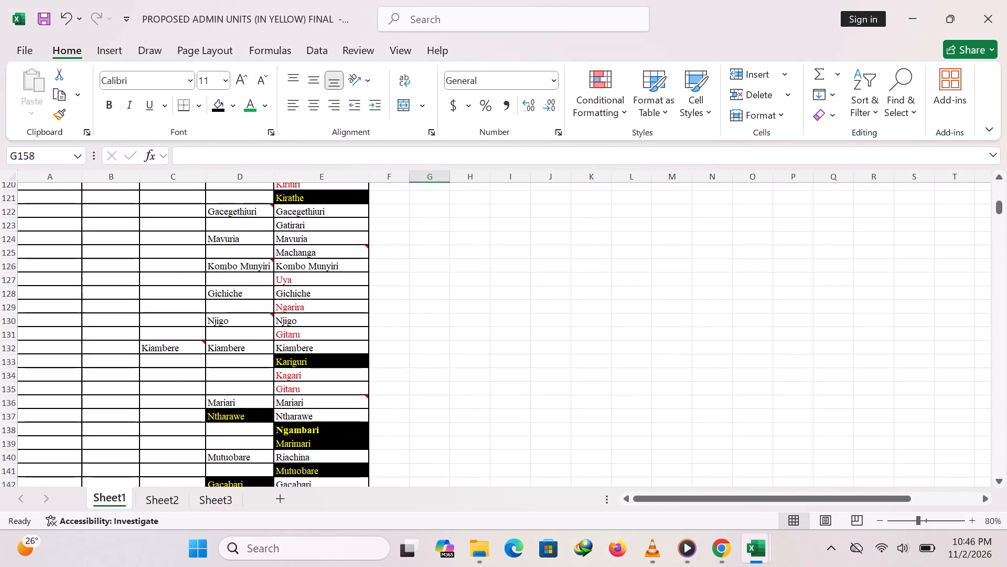
pyautogui.scroll(2, 234, 352)
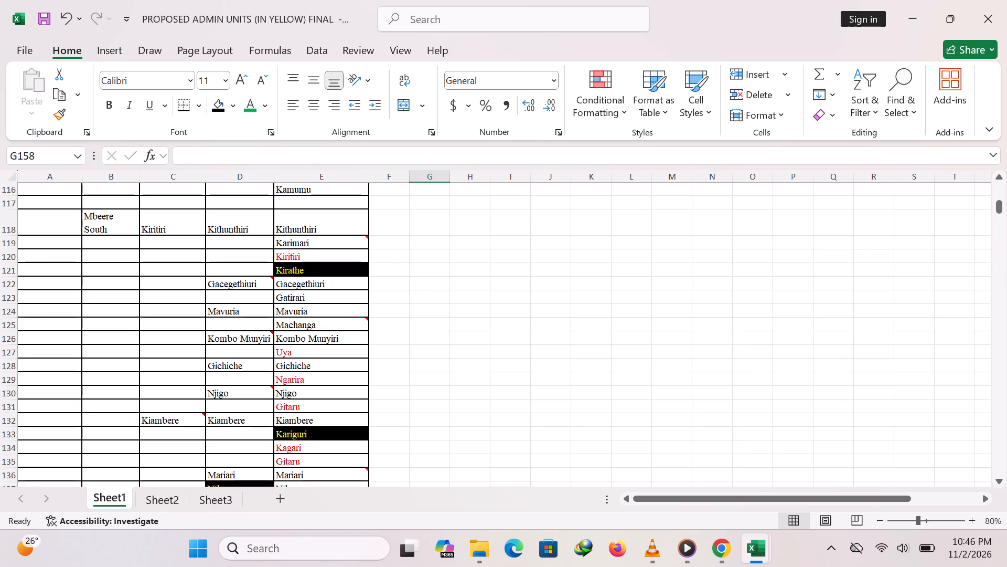
# Examine the proposed Mbeere South locations and sub-locations from Kiritiri through Kiambere and Gachoka, down to the start of Mwea.
pyautogui.click(294, 310)
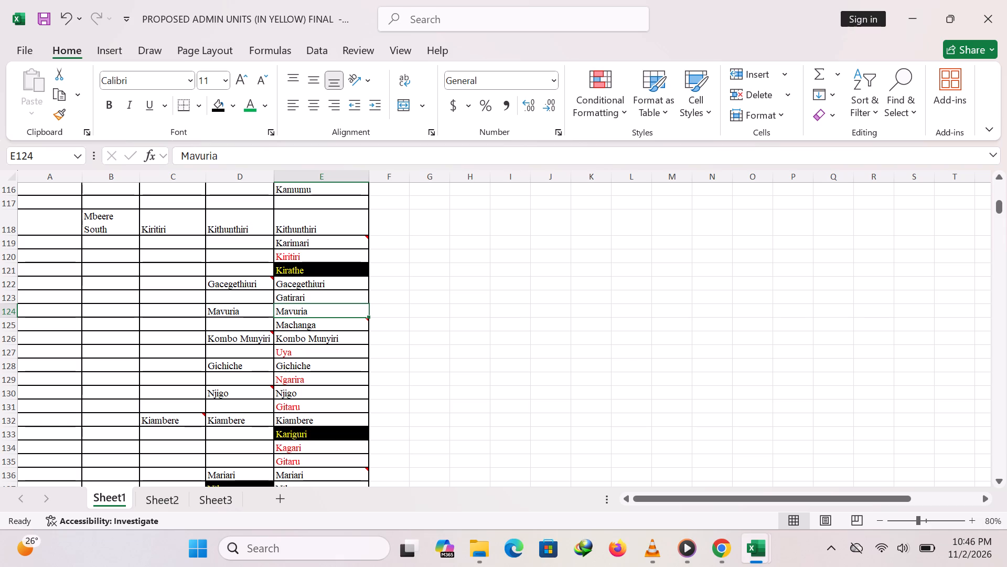
pyautogui.scroll(-2, 275, 265)
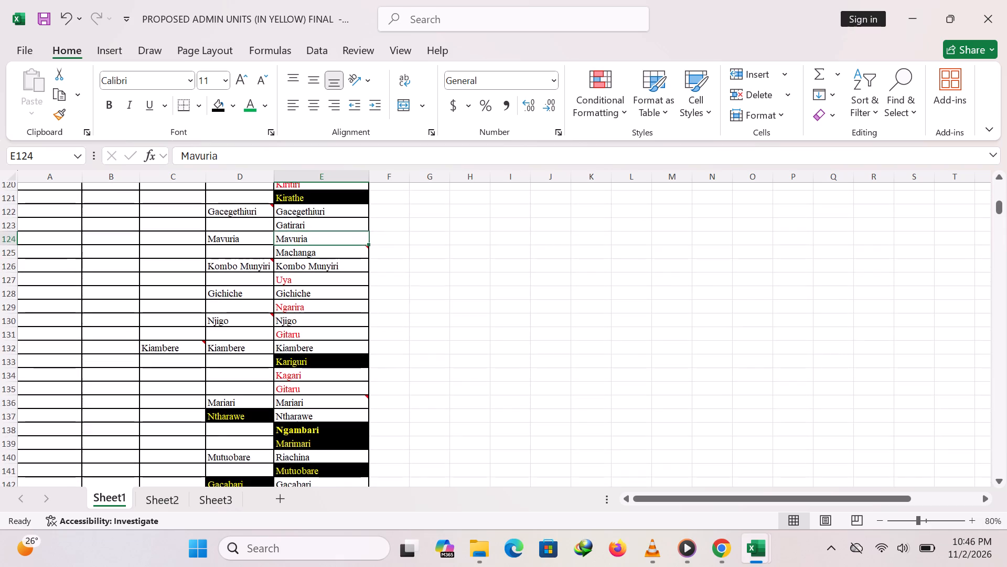
pyautogui.scroll(-3, 275, 265)
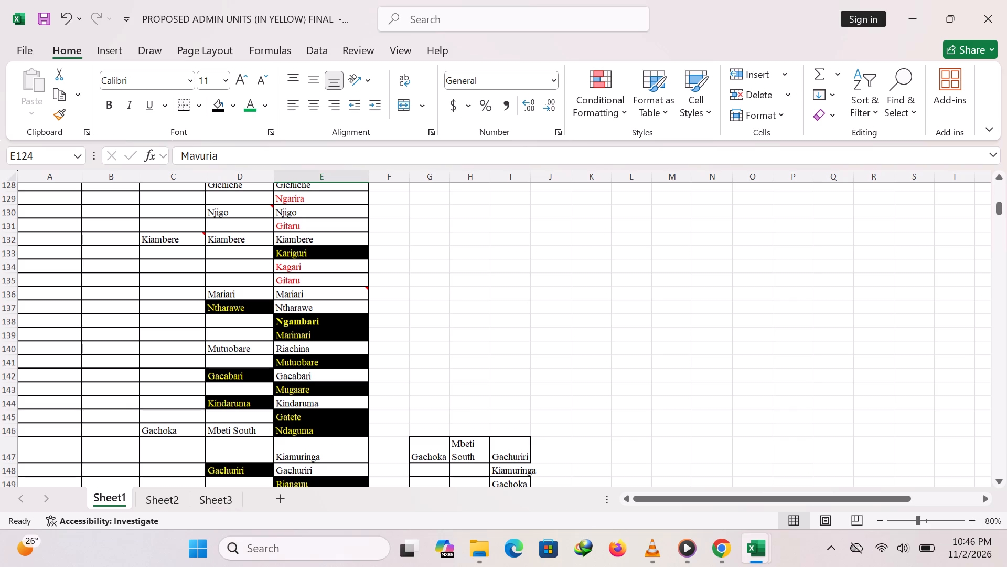
pyautogui.scroll(-4, 284, 269)
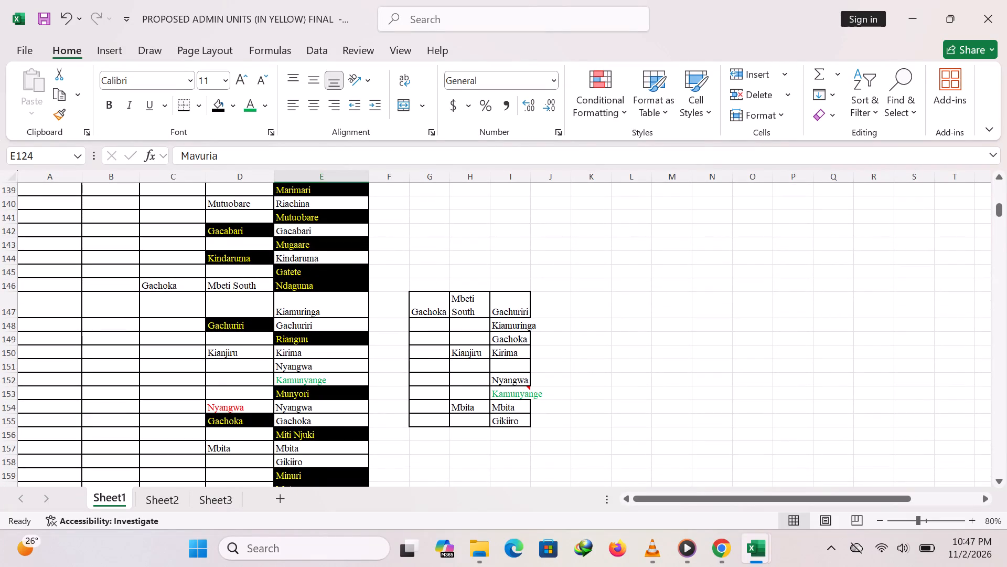
pyautogui.scroll(-3, 232, 367)
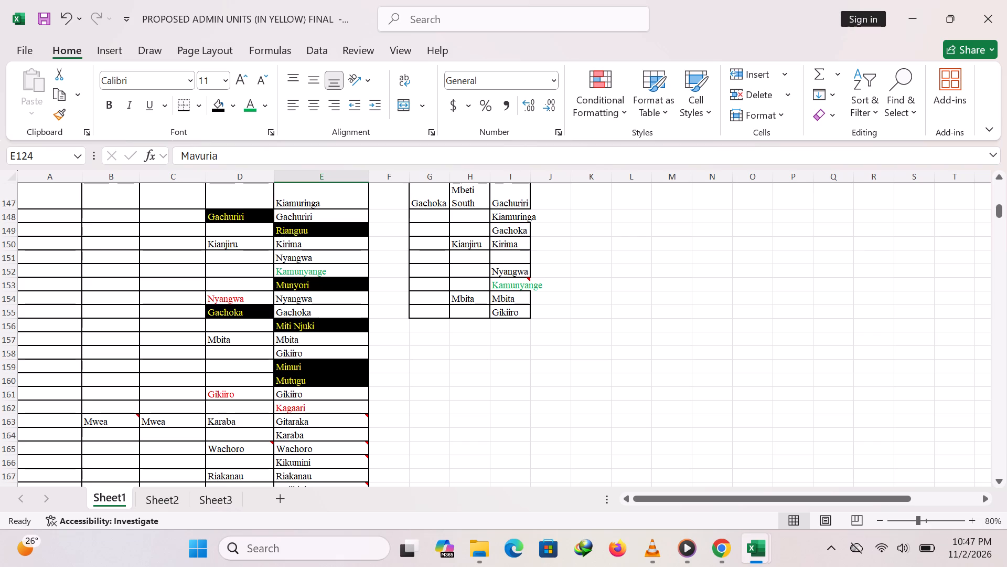
pyautogui.click(249, 395)
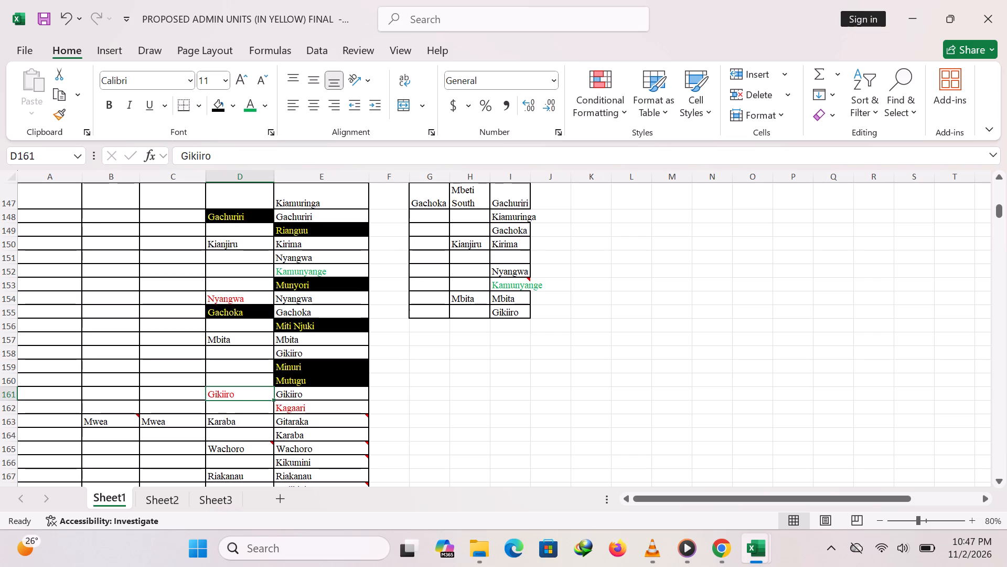
pyautogui.scroll(1, 251, 391)
pyautogui.scroll(-2, 251, 391)
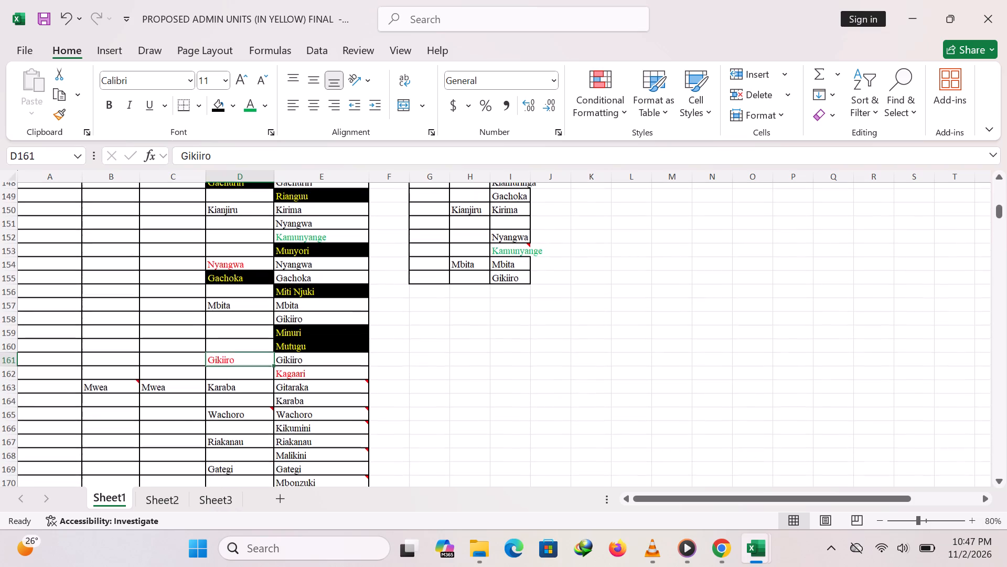
pyautogui.scroll(-2, 251, 391)
pyautogui.scroll(4, 251, 391)
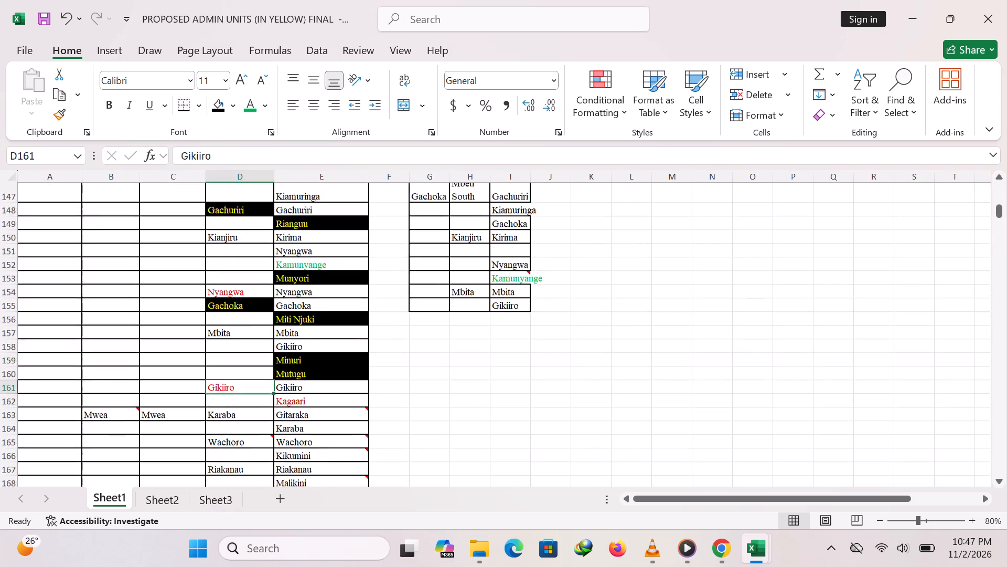
pyautogui.scroll(7, 251, 391)
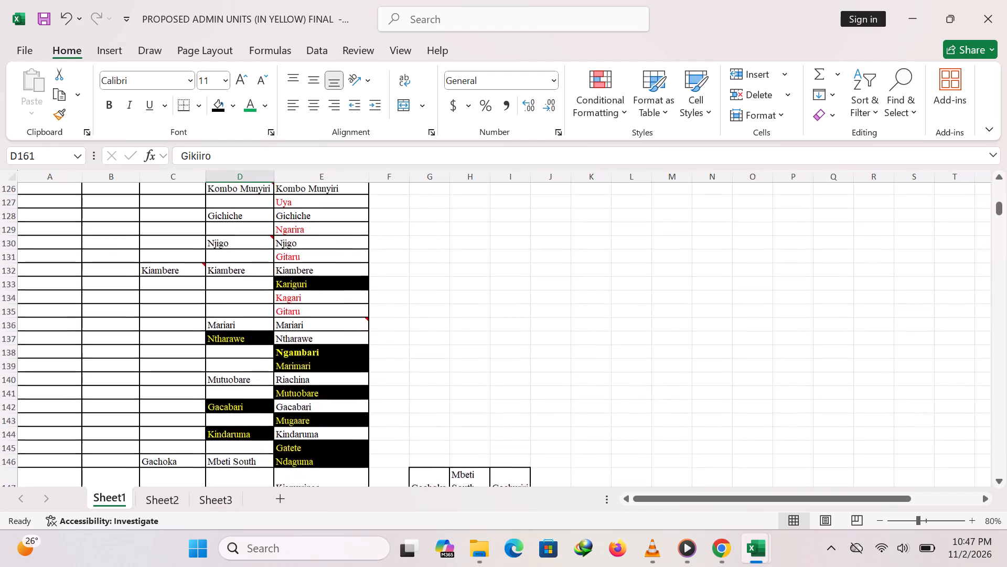
pyautogui.scroll(2, 251, 391)
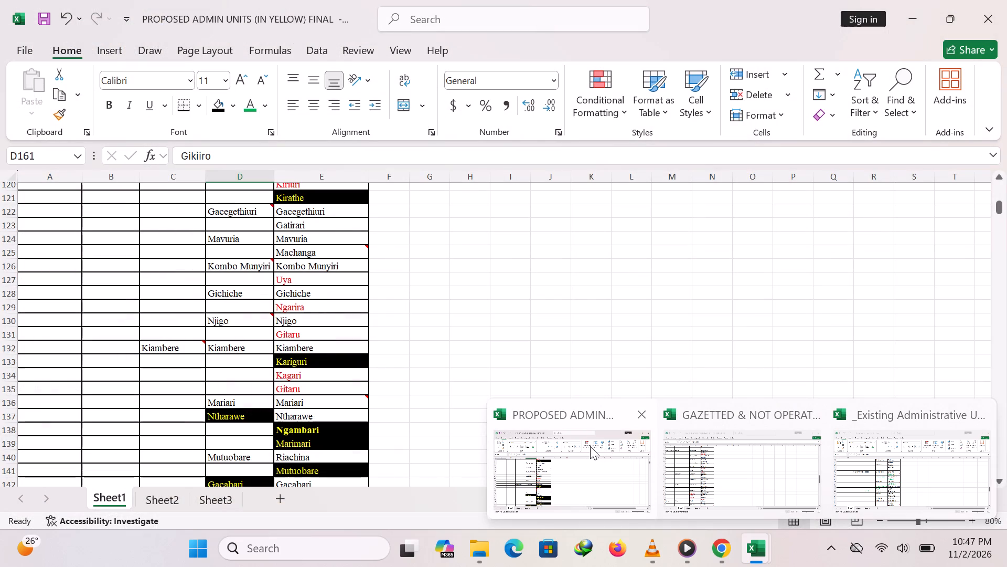
# Colour the Gacegethiuri location name in cell D122 of the PROPOSED ADMIN UNITS workbook green.
pyautogui.click(590, 446)
pyautogui.scroll(5, 550, 363)
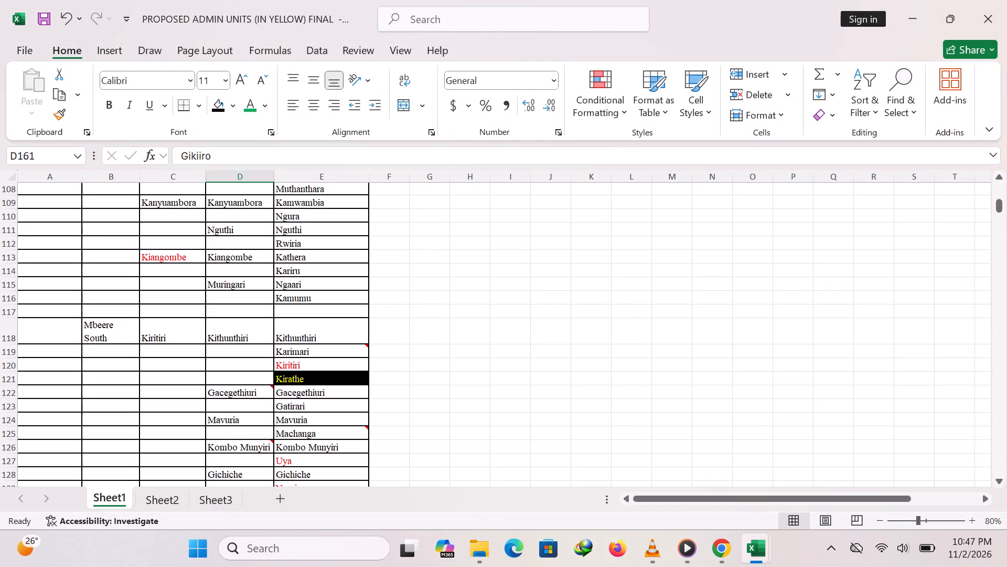
pyautogui.scroll(-3, 550, 363)
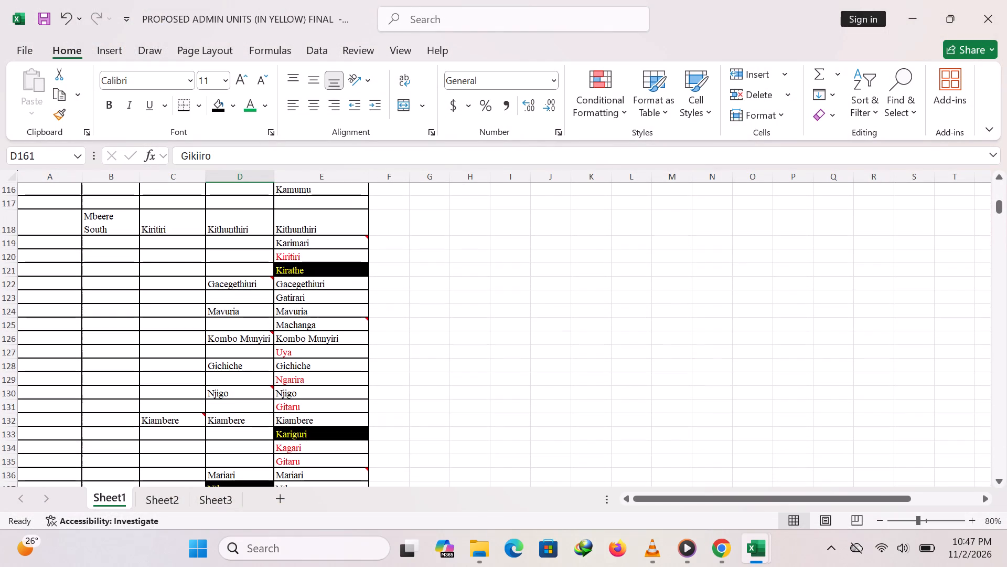
pyautogui.click(228, 285)
pyautogui.click(230, 287)
pyautogui.rightClick(230, 287)
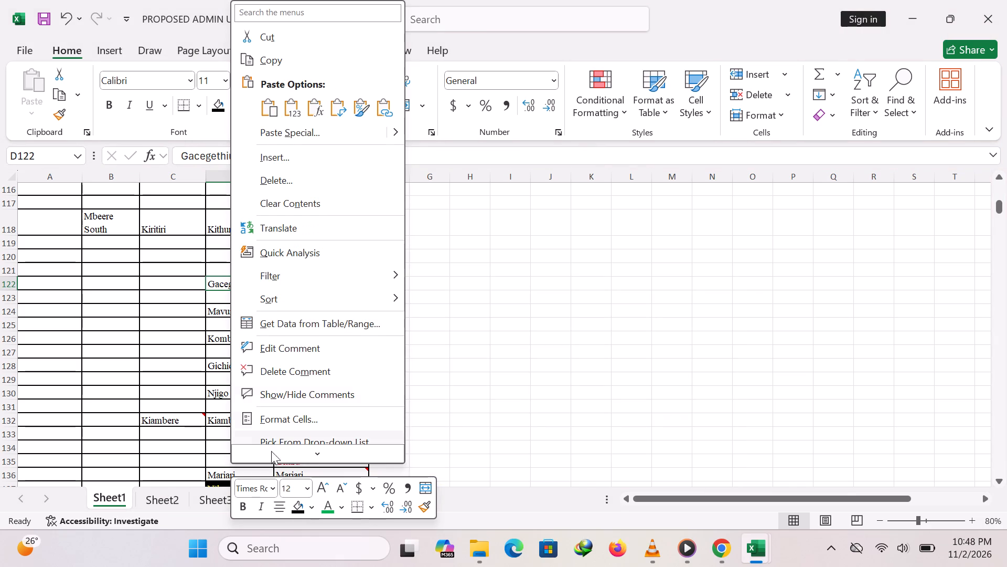
pyautogui.click(328, 509)
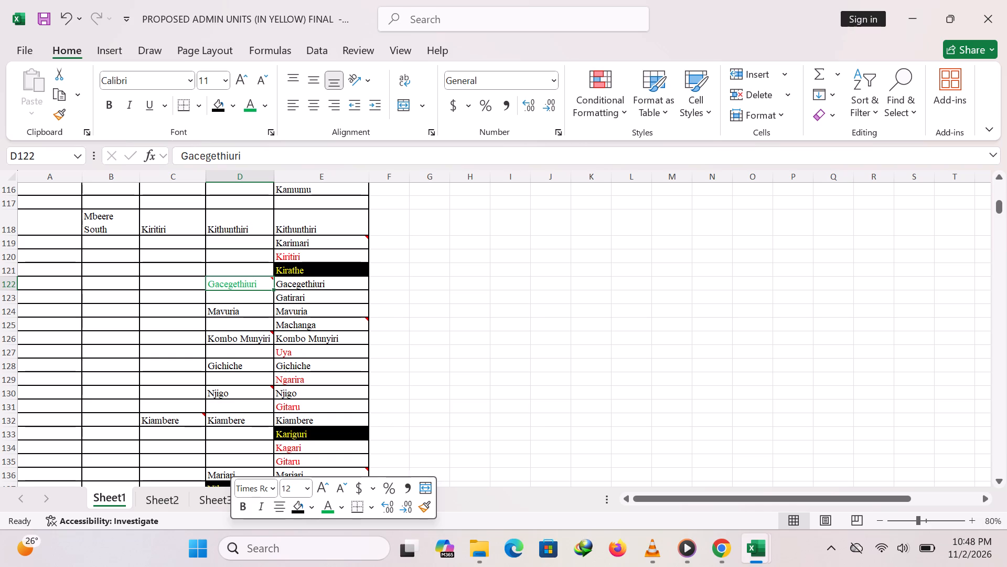
# Switch to the _Existing Administrative Units workbook and examine its Mbeere South entries alongside the Kiambere block in columns H and I.
pyautogui.click(763, 551)
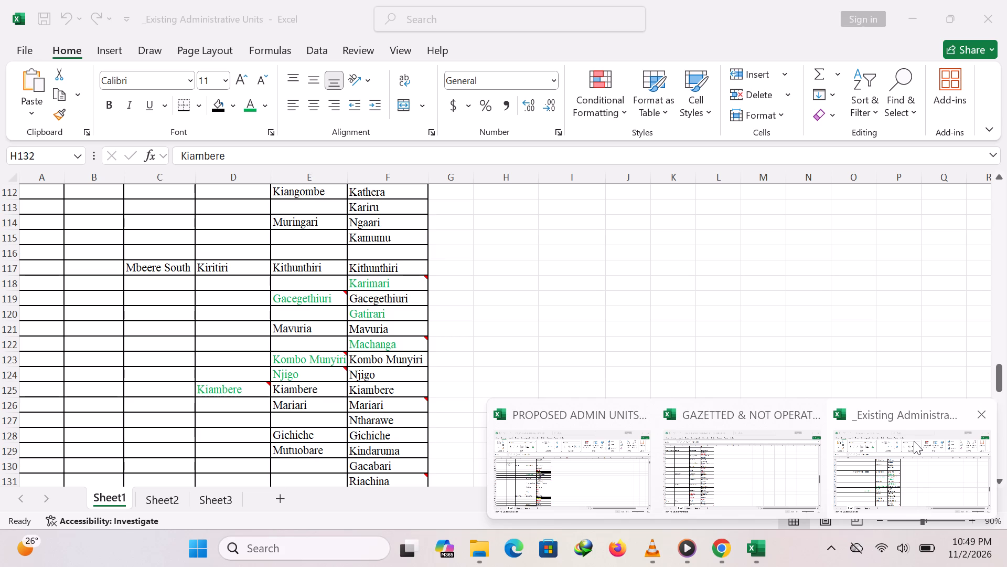
pyautogui.click(913, 440)
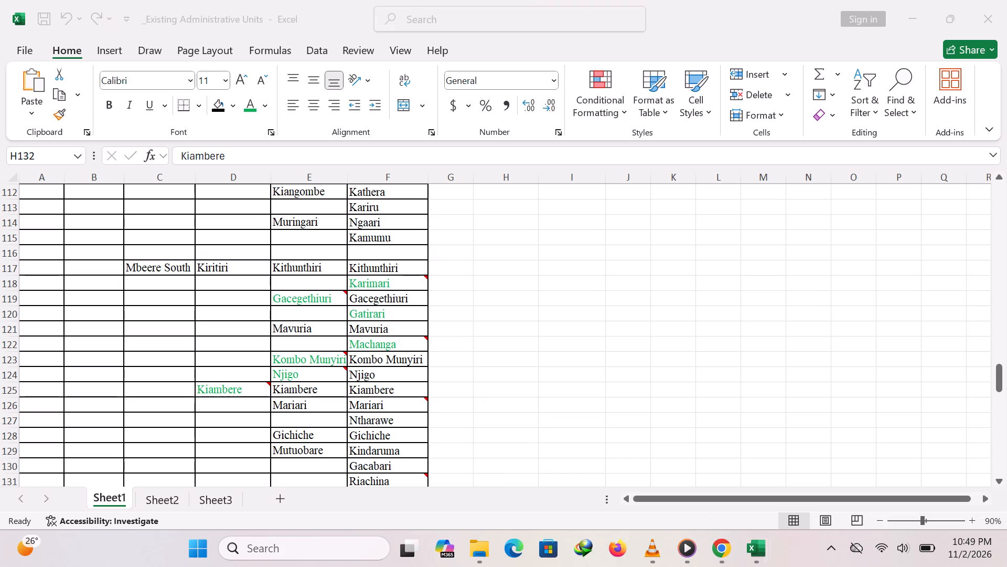
pyautogui.scroll(4, 474, 348)
pyautogui.scroll(-1, 474, 348)
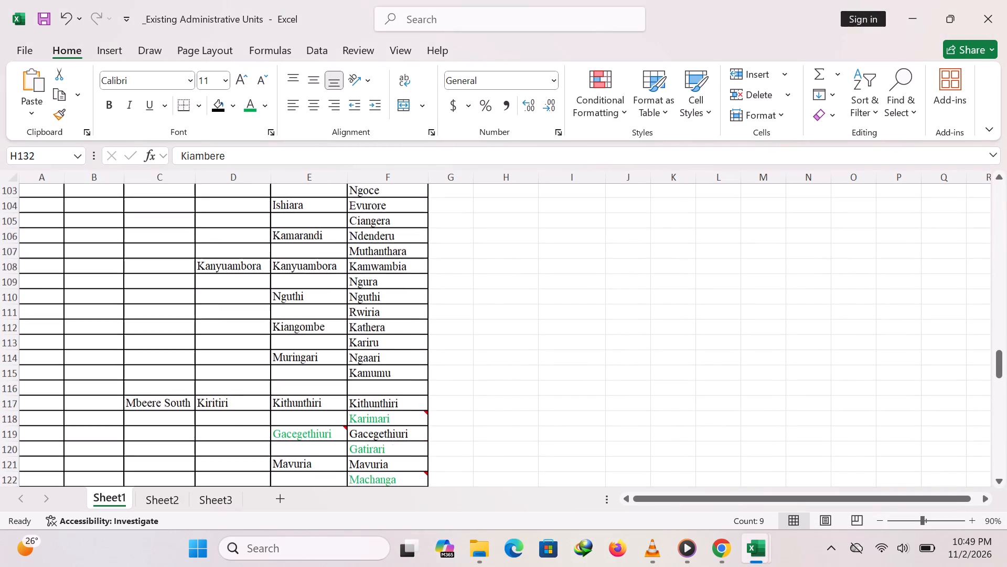
pyautogui.scroll(-3, 474, 348)
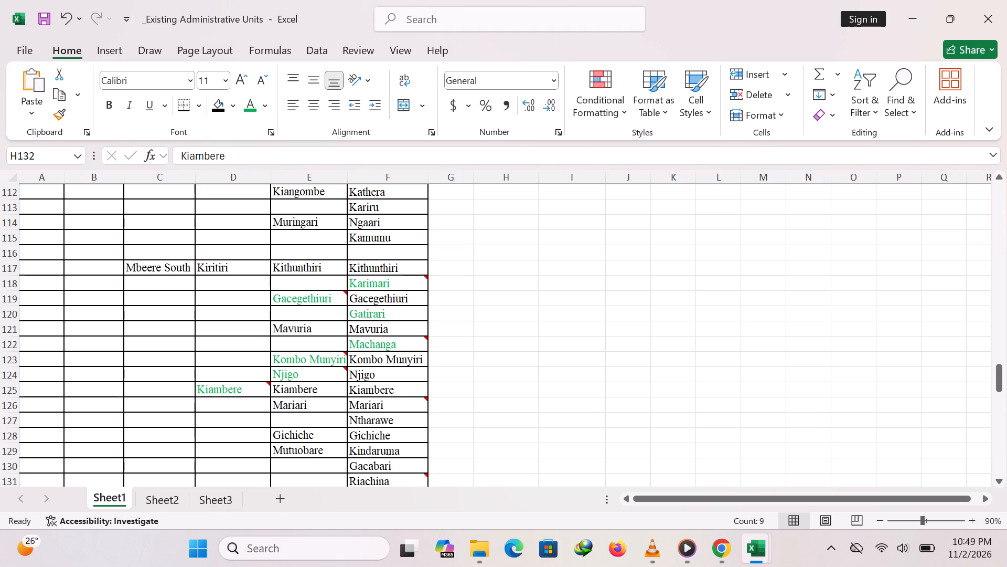
pyautogui.scroll(-1, 432, 302)
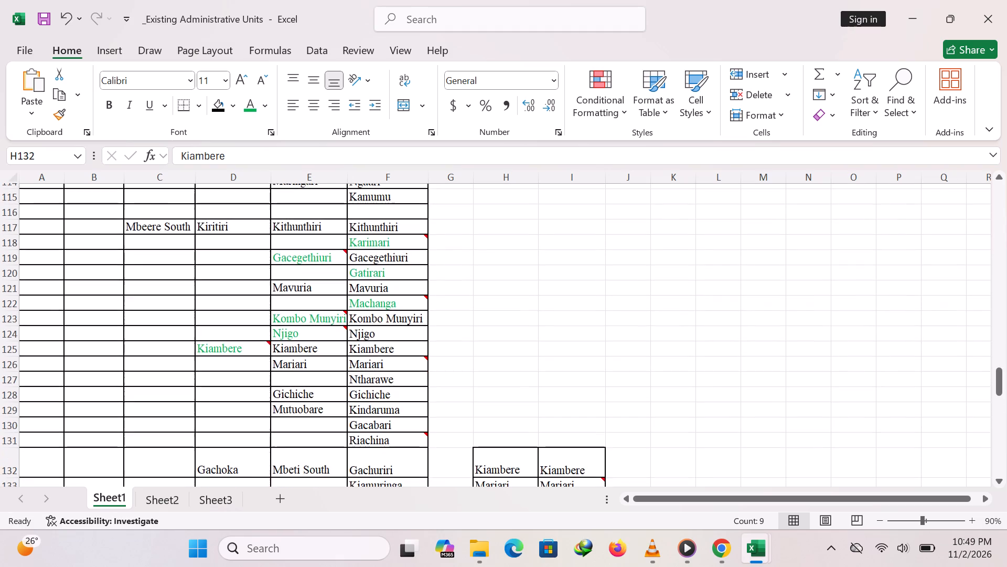
pyautogui.scroll(-1, 432, 302)
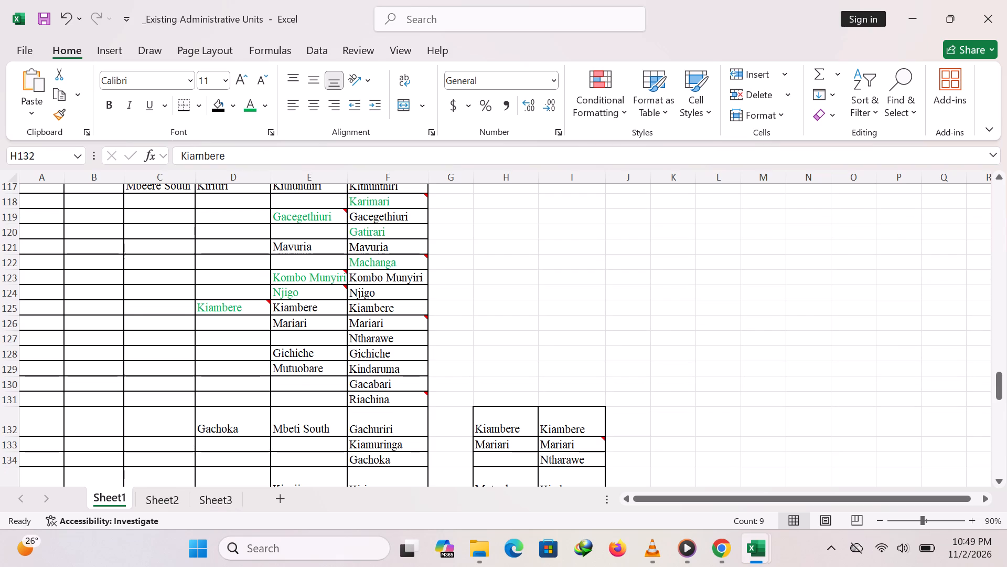
pyautogui.scroll(-3, 432, 302)
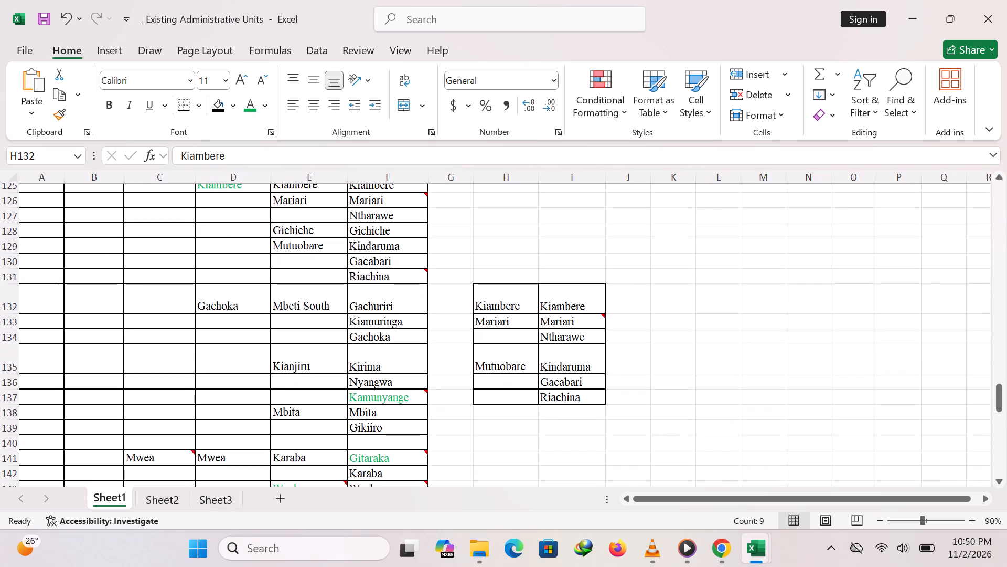
pyautogui.scroll(-2, 432, 302)
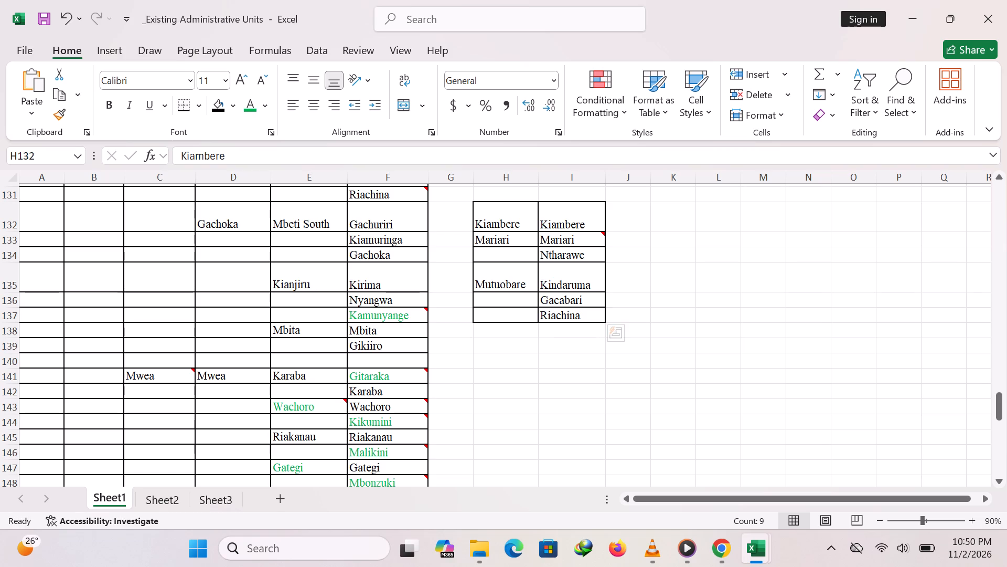
pyautogui.moveTo(492, 213); pyautogui.dragTo(514, 252)
pyautogui.click(558, 312)
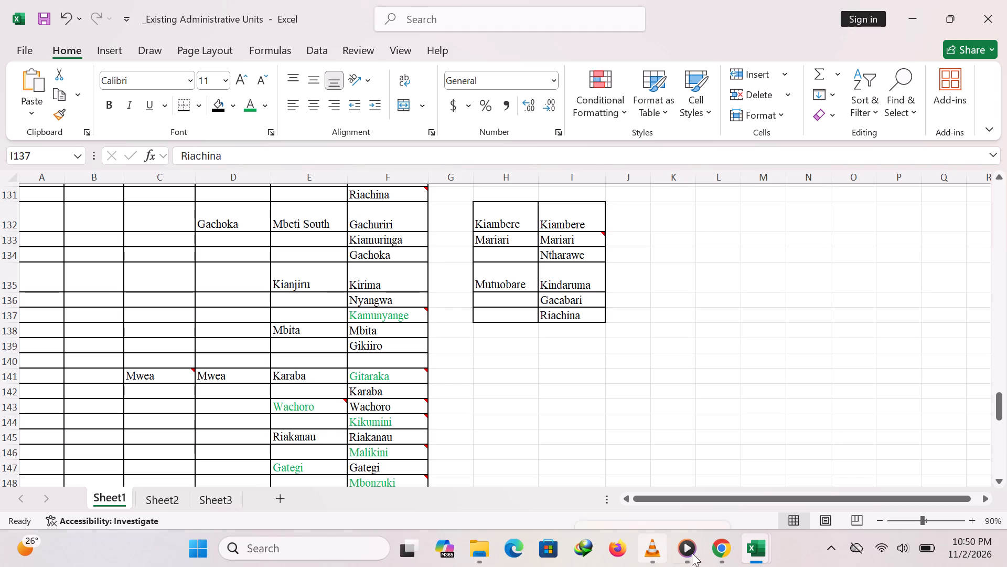
# Switch to the GAZETTED workbook and examine its Gachoka sub-locations, including Kirima, Kamunyange and Gikiiro, down to the start of Mwea.
pyautogui.click(742, 467)
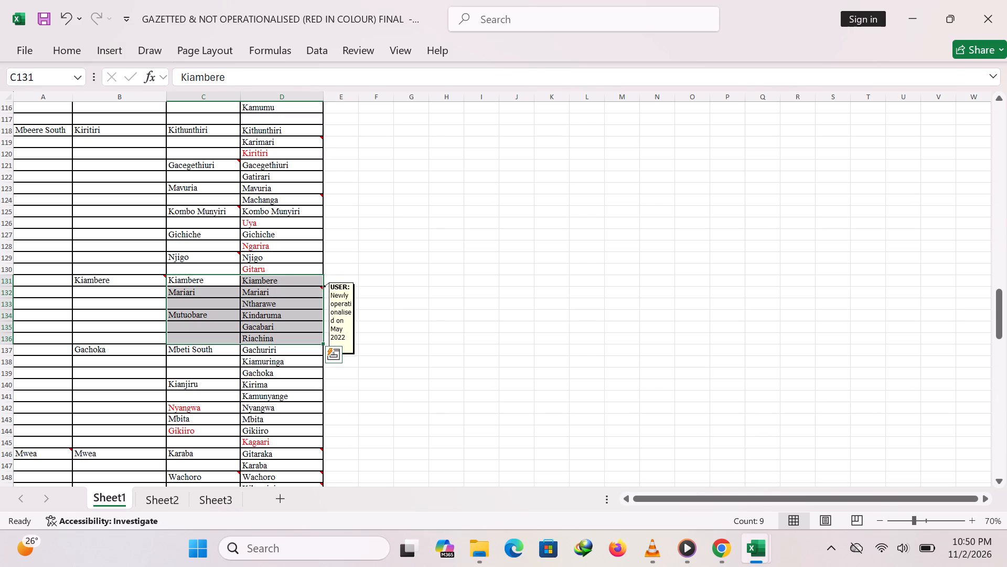
pyautogui.click(273, 392)
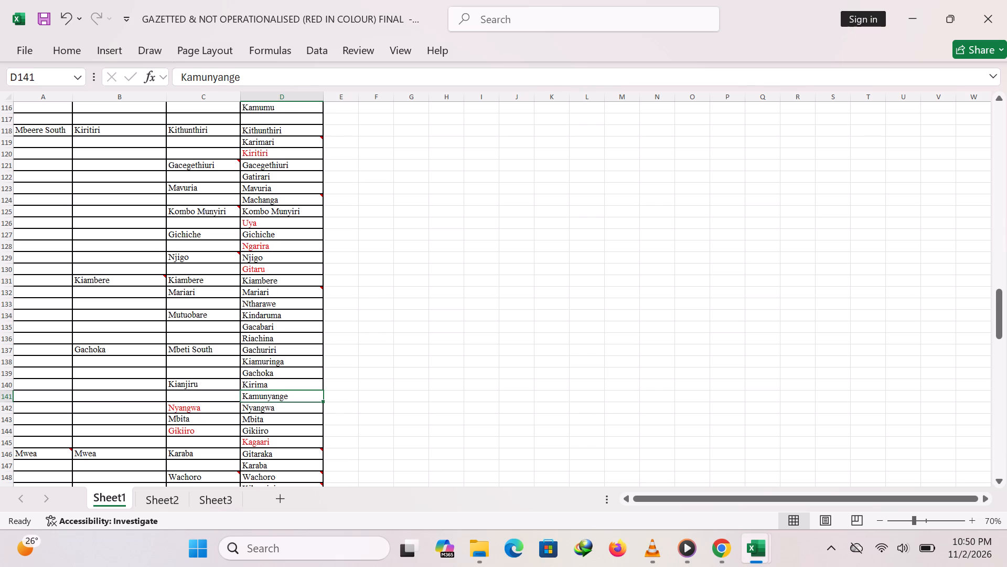
pyautogui.click(284, 385)
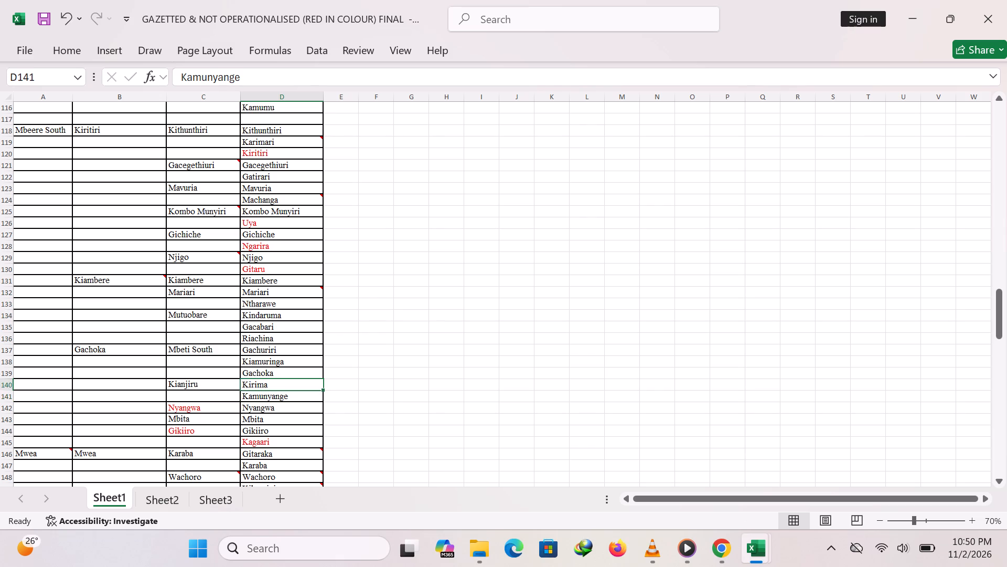
pyautogui.click(281, 434)
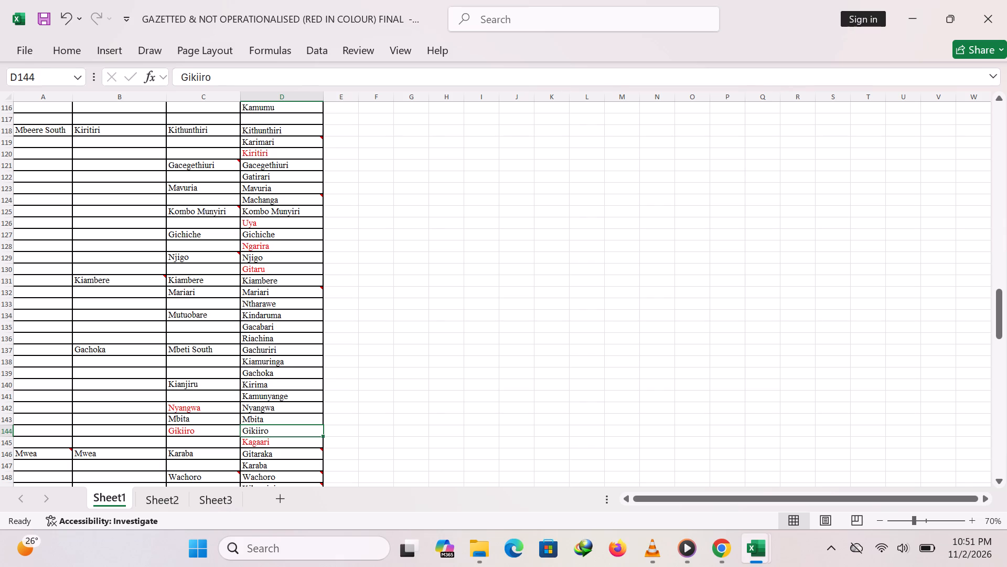
pyautogui.scroll(-1, 285, 270)
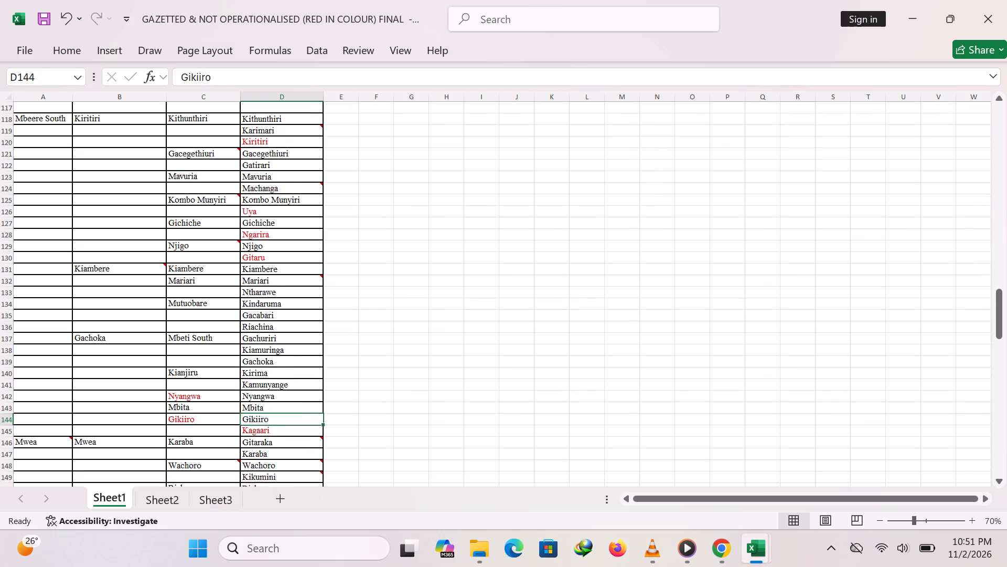
pyautogui.scroll(-1, 285, 270)
pyautogui.scroll(1, 285, 270)
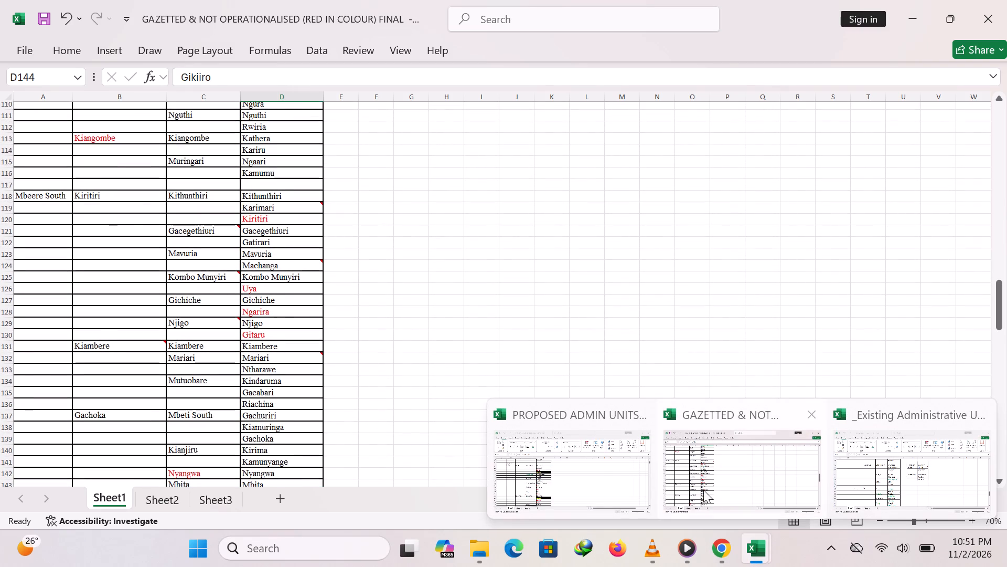
# Switch to the PROPOSED ADMIN UNITS workbook and compare its Kiambere and Gachoka units with the Gachoka block in columns G to I, then return to GAZETTED.
pyautogui.click(608, 472)
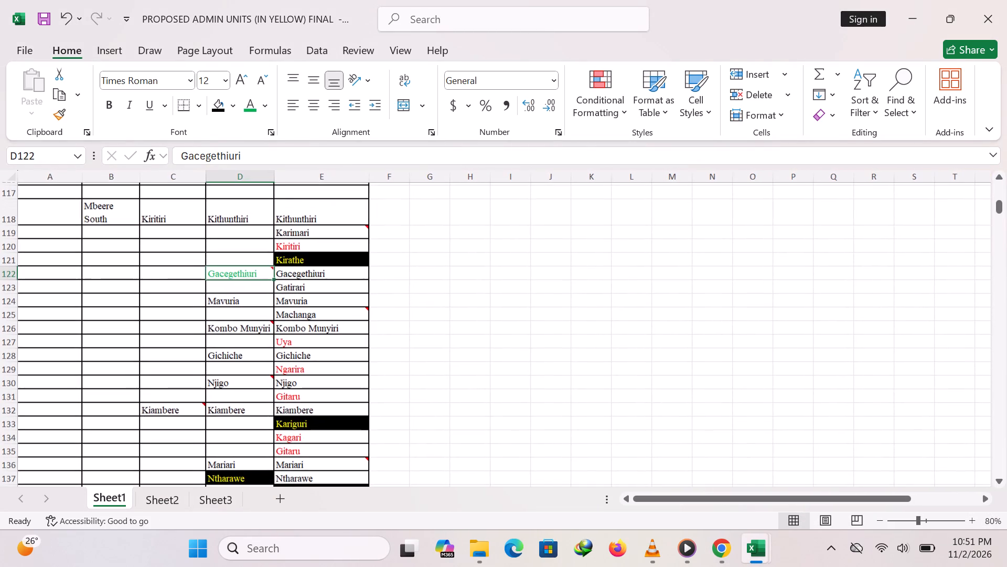
pyautogui.scroll(-2, 382, 332)
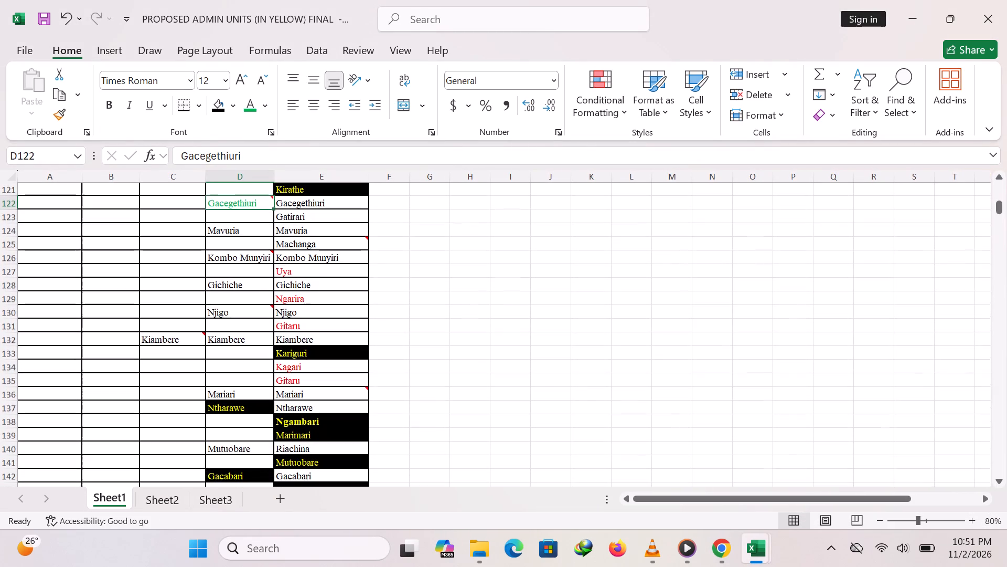
pyautogui.scroll(-1, 382, 332)
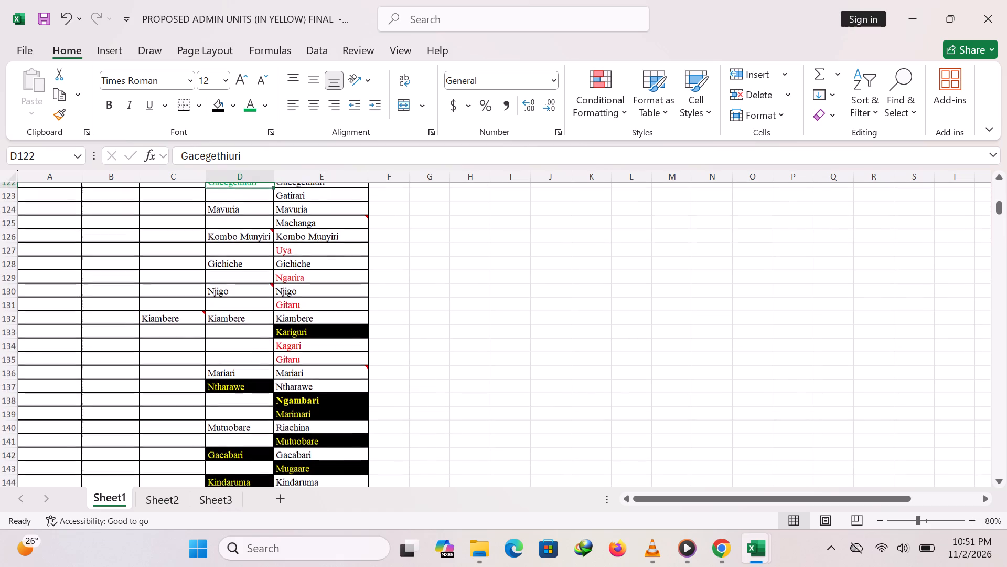
pyautogui.scroll(-2, 382, 332)
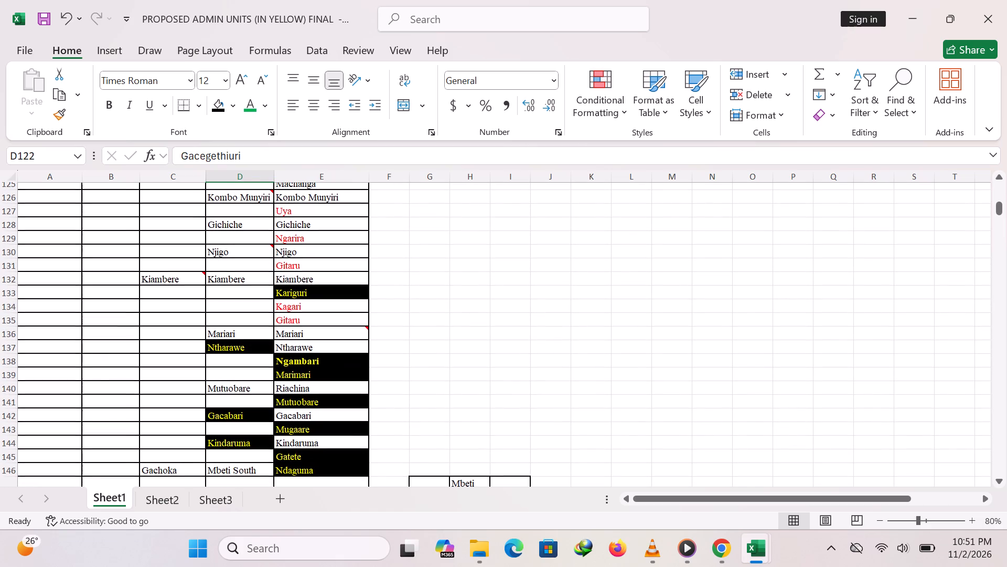
pyautogui.scroll(-1, 382, 332)
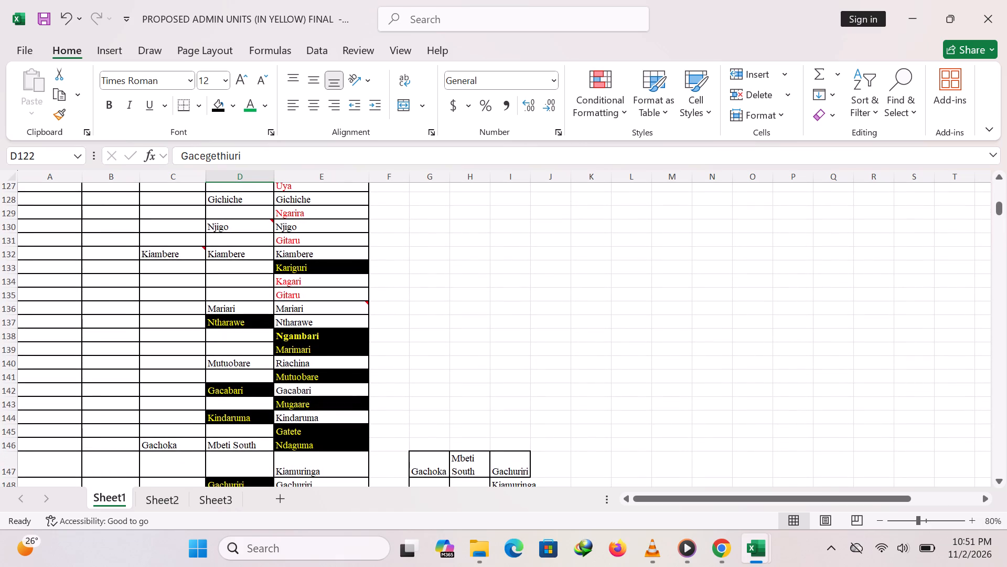
pyautogui.scroll(-2, 382, 332)
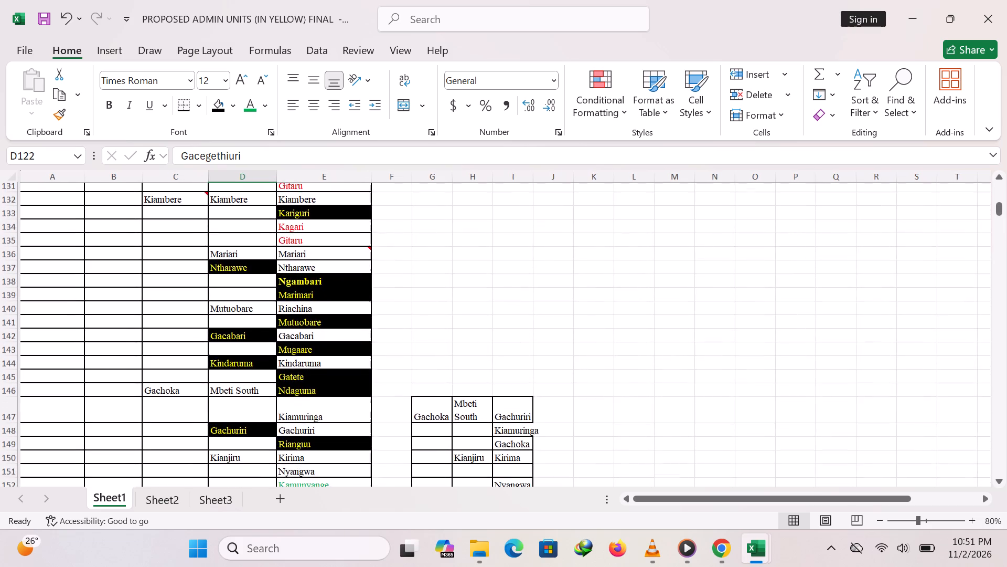
pyautogui.scroll(-1, 382, 332)
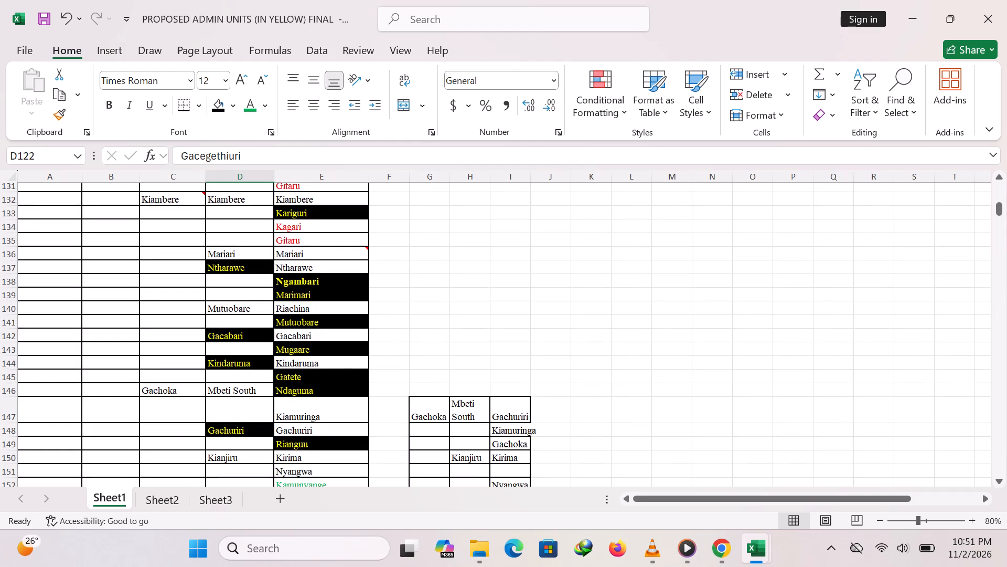
pyautogui.scroll(-1, 382, 332)
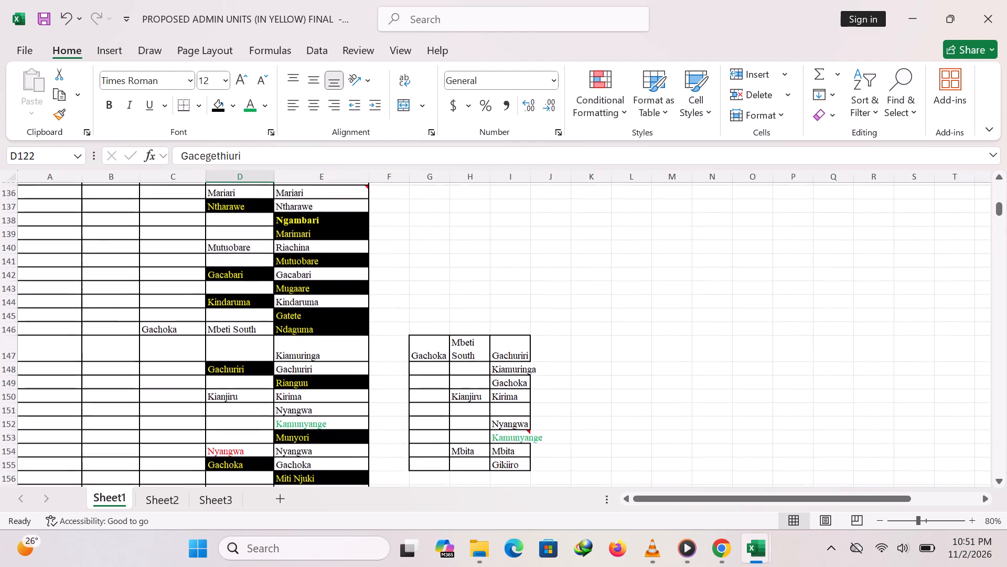
pyautogui.scroll(-2, 382, 332)
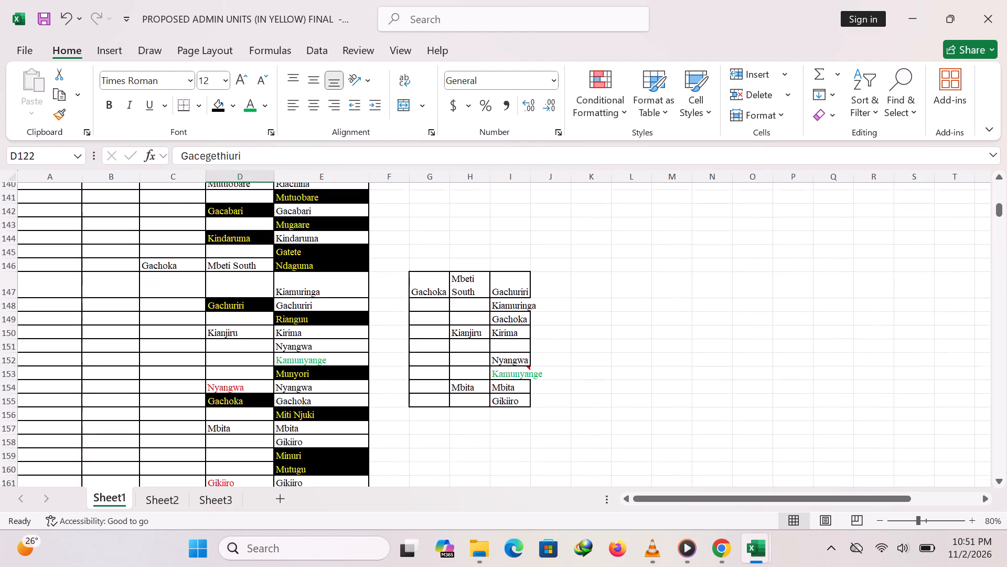
pyautogui.scroll(-1, 382, 332)
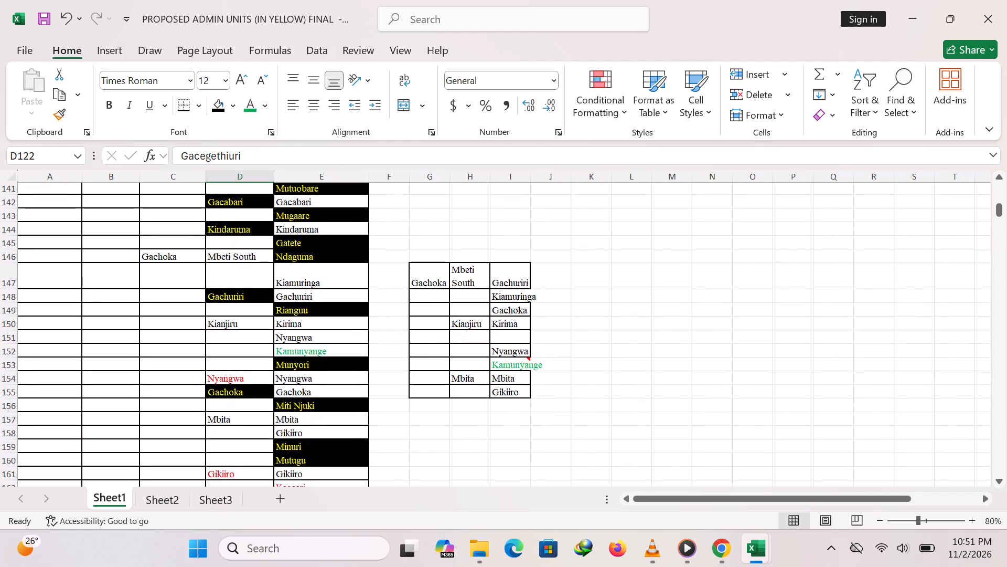
pyautogui.scroll(-1, 382, 332)
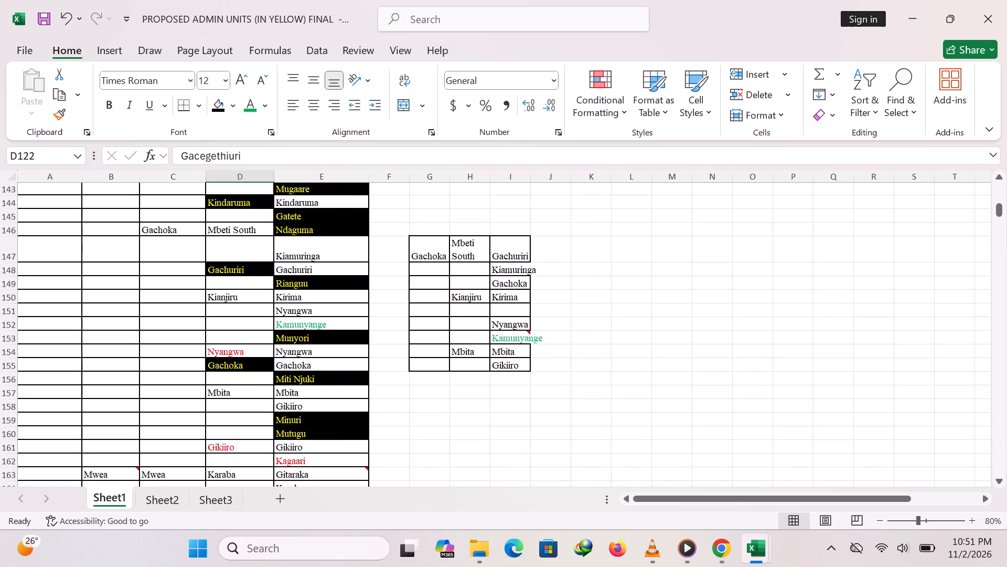
pyautogui.scroll(-3, 382, 332)
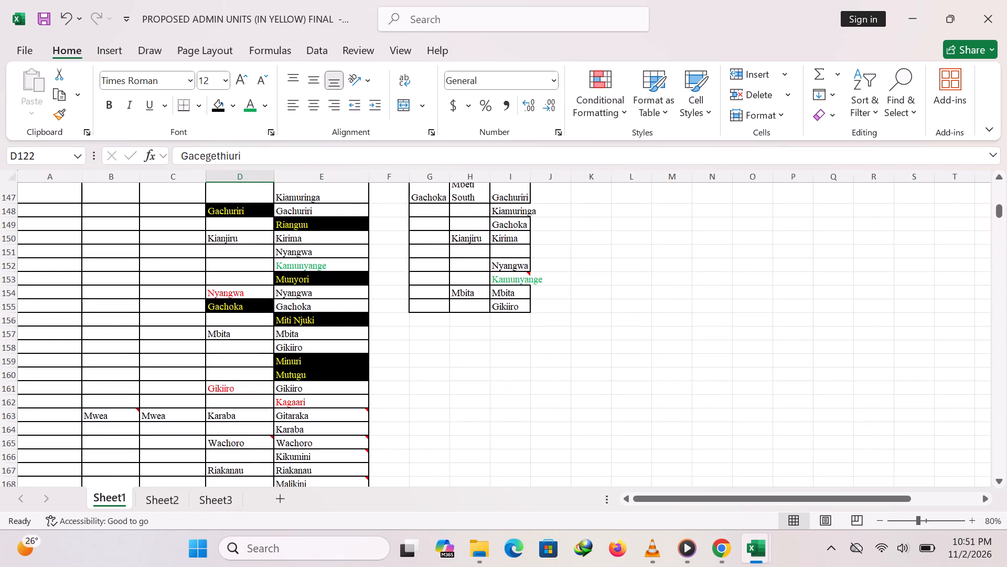
pyautogui.click(910, 22)
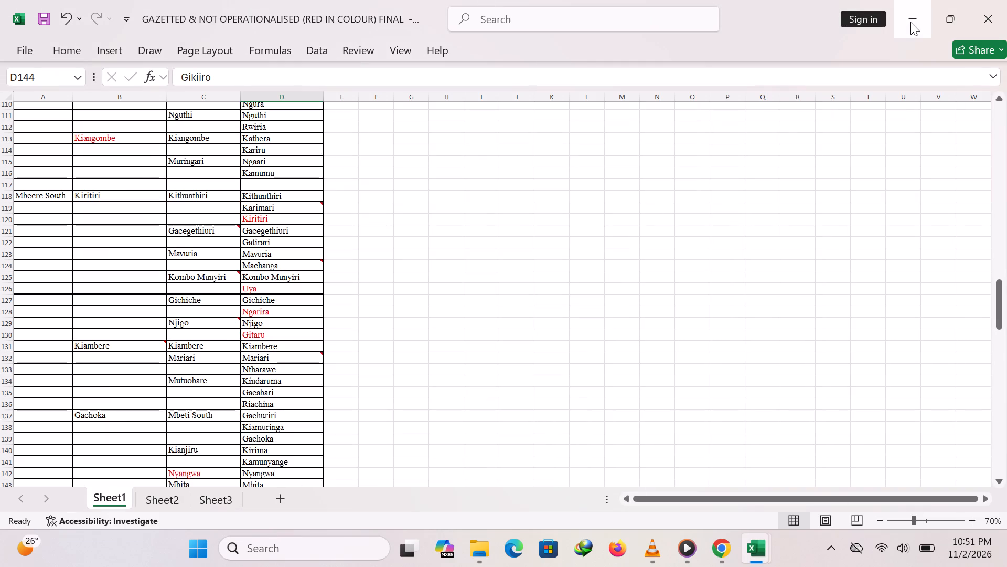